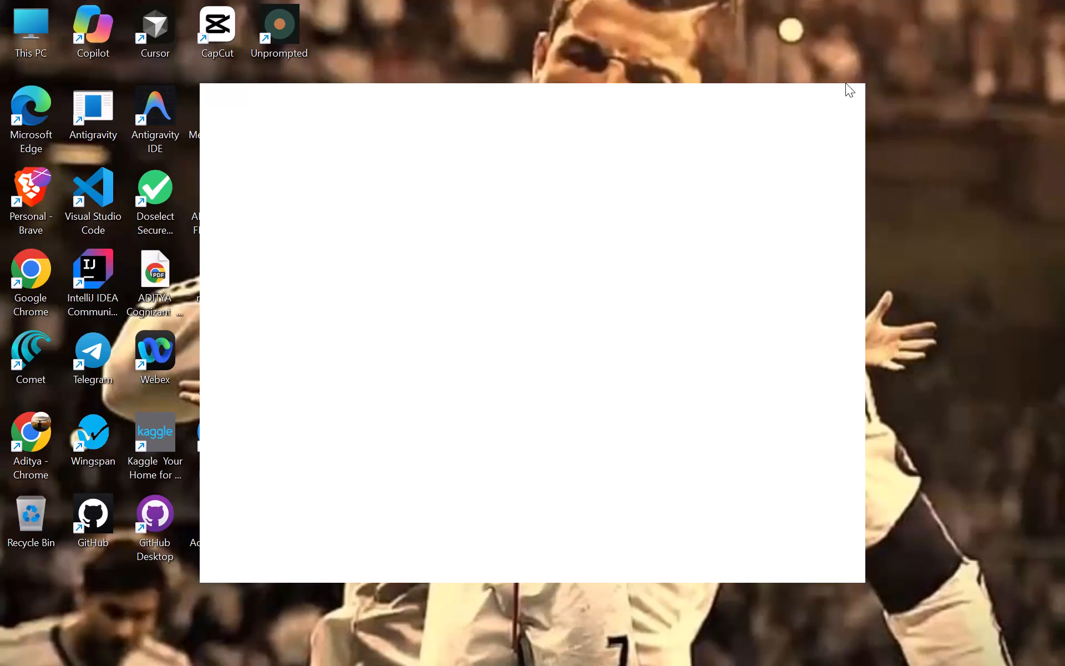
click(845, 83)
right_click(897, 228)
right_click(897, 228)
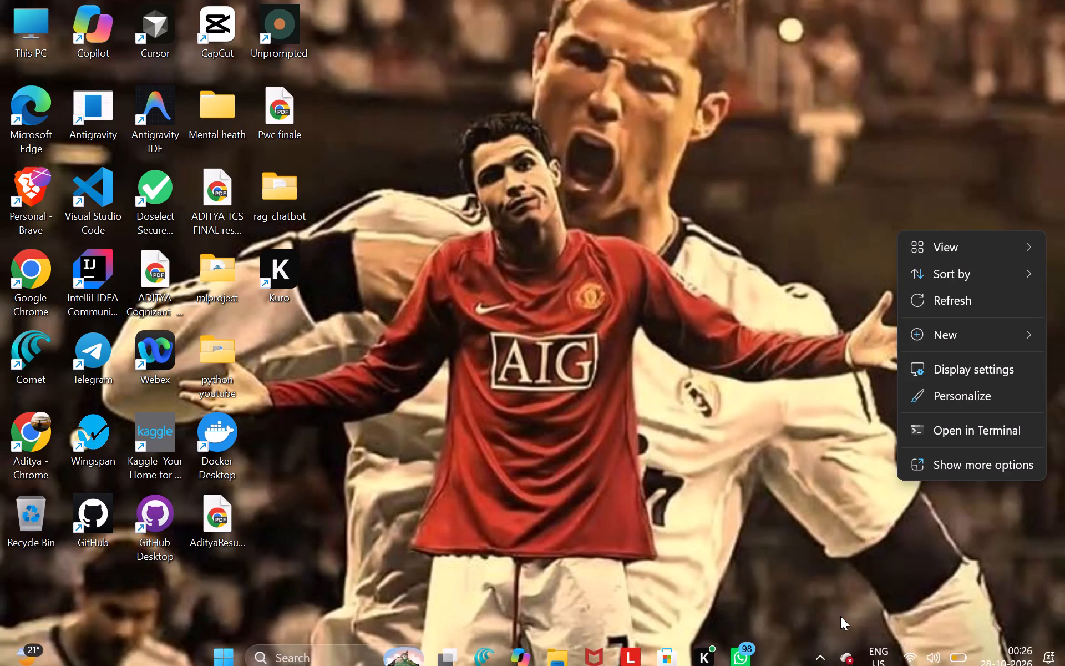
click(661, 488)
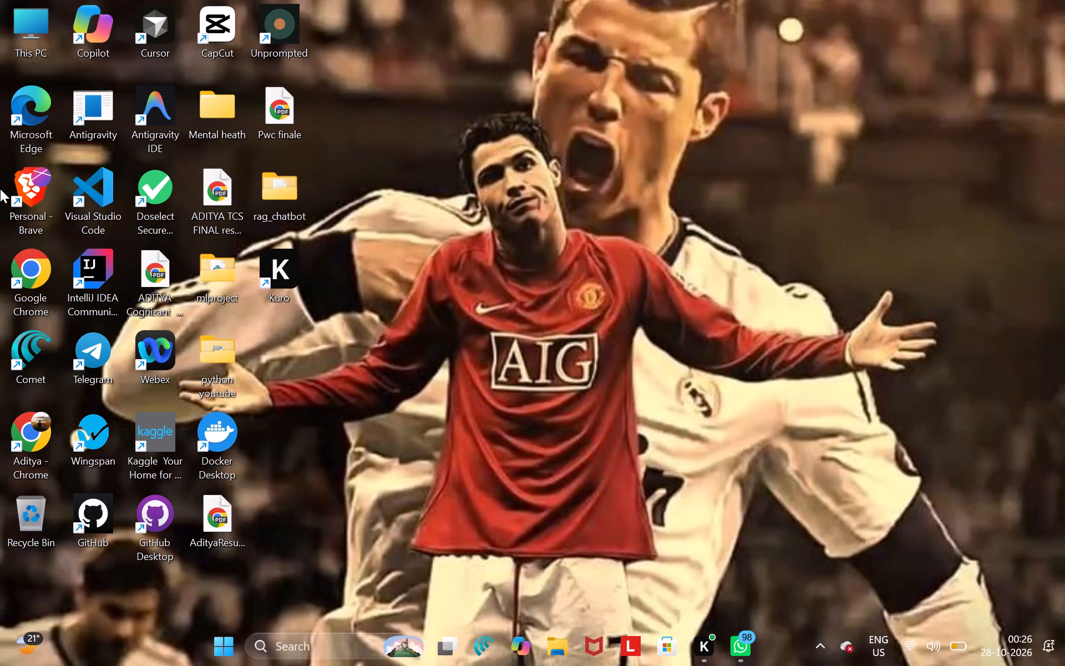
Open Google Chrome with the profile that has the green A avatar and maximise its window.
double_click(27, 260)
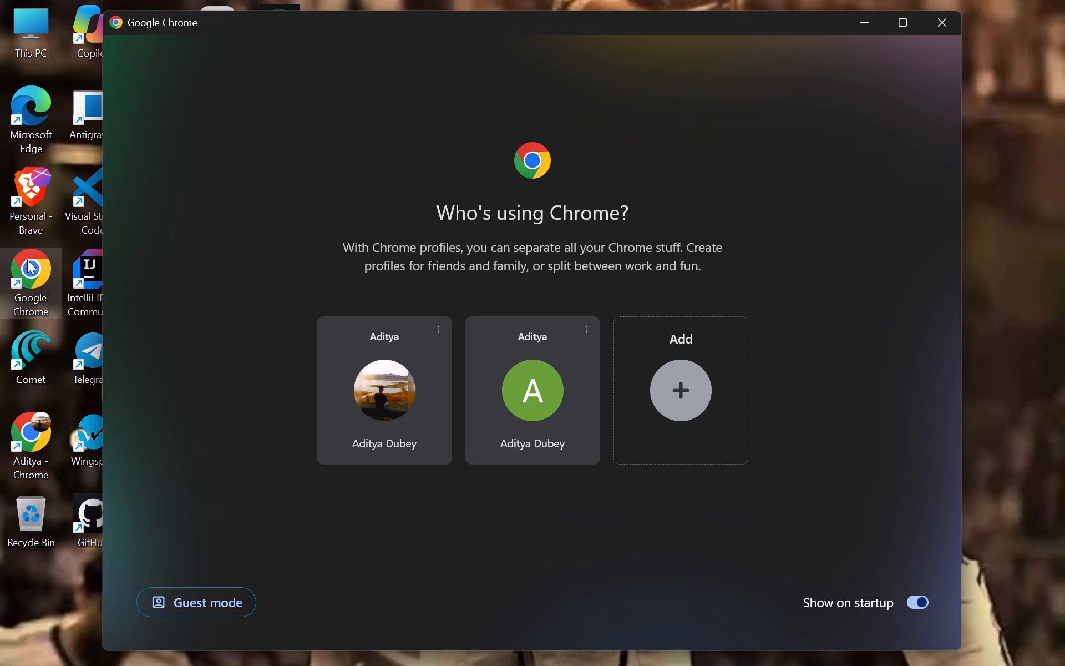
click(519, 415)
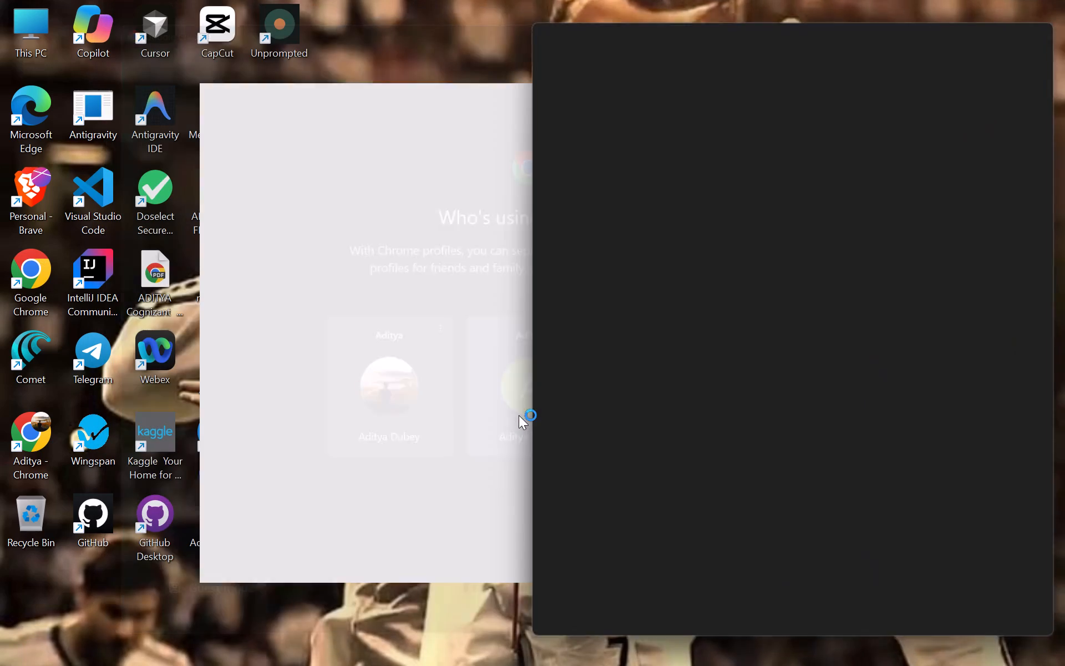
click(999, 43)
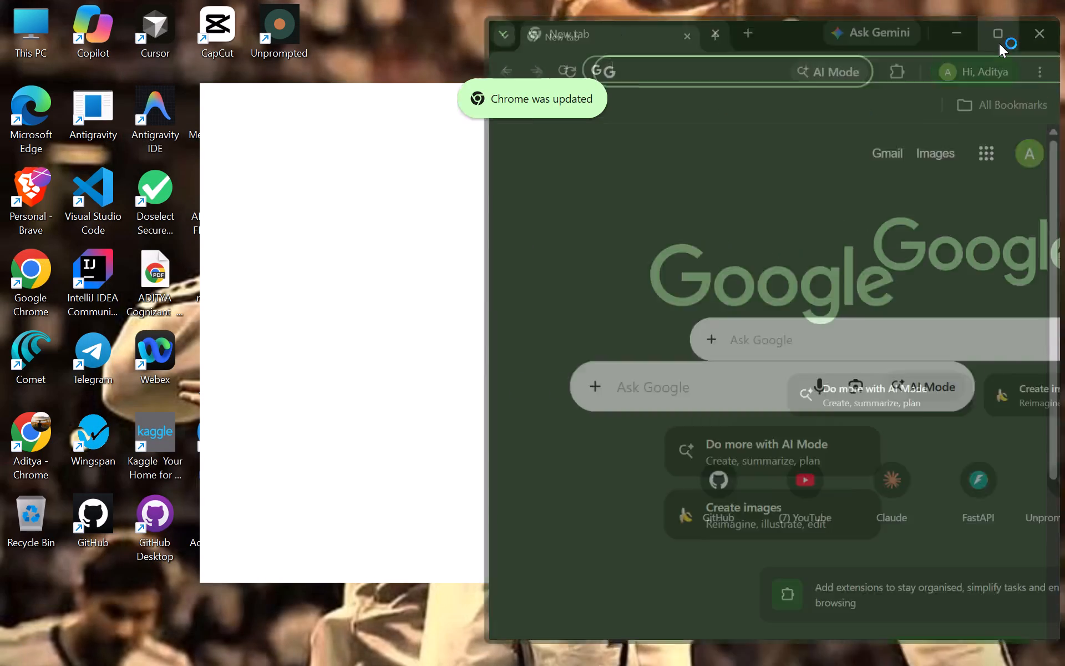
Search Google for Canva and open the Canva India website from the results.
click(461, 357)
text(can)
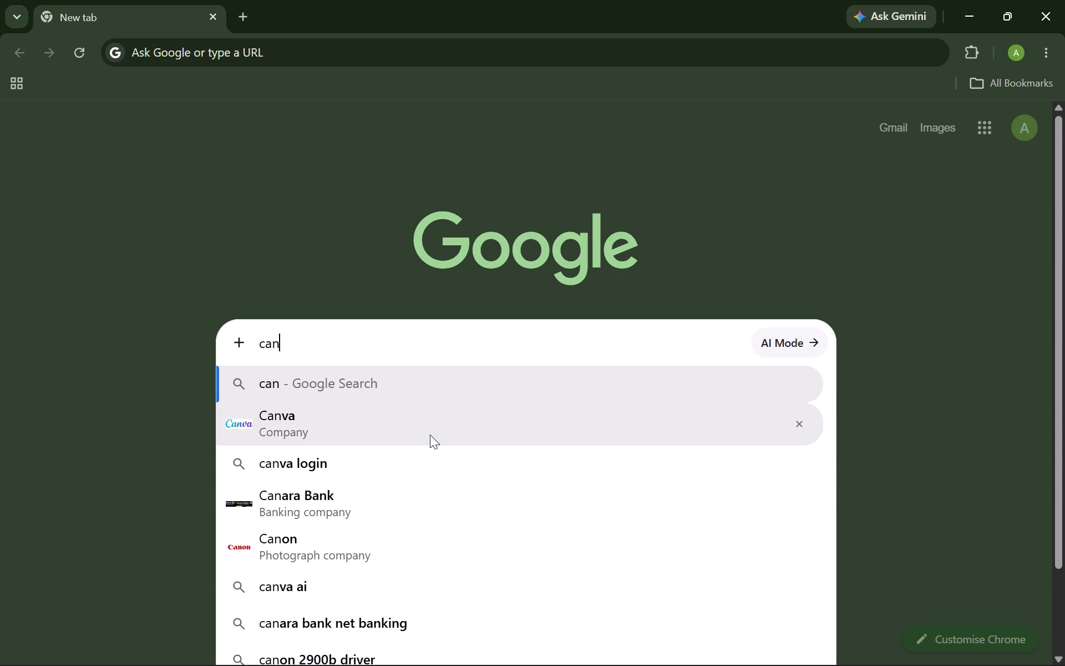
click(430, 435)
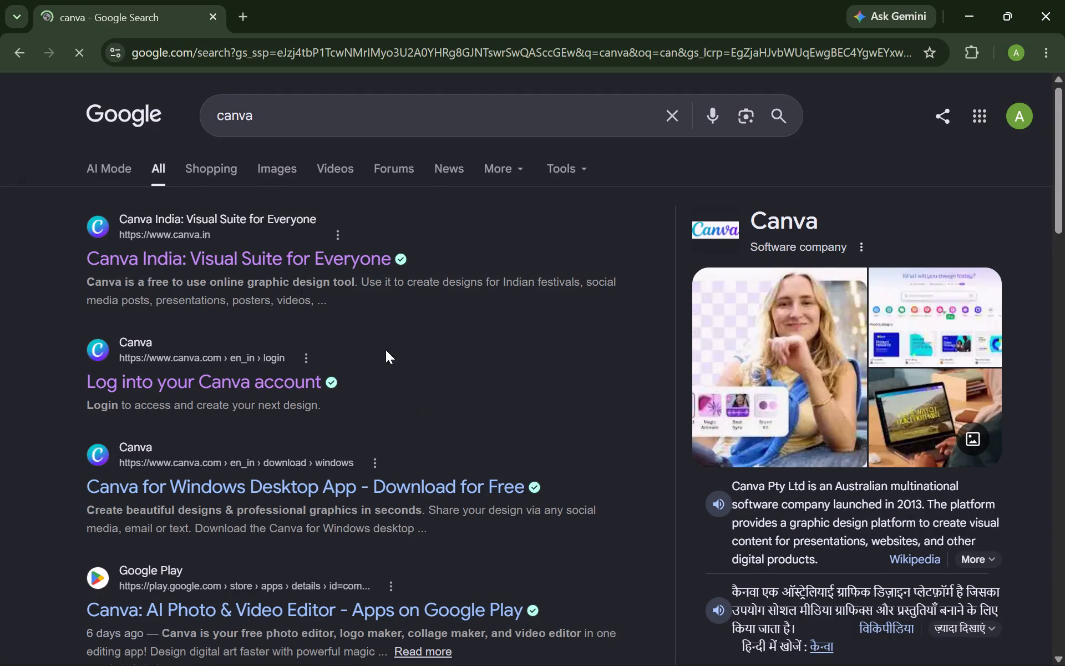
double_click(280, 266)
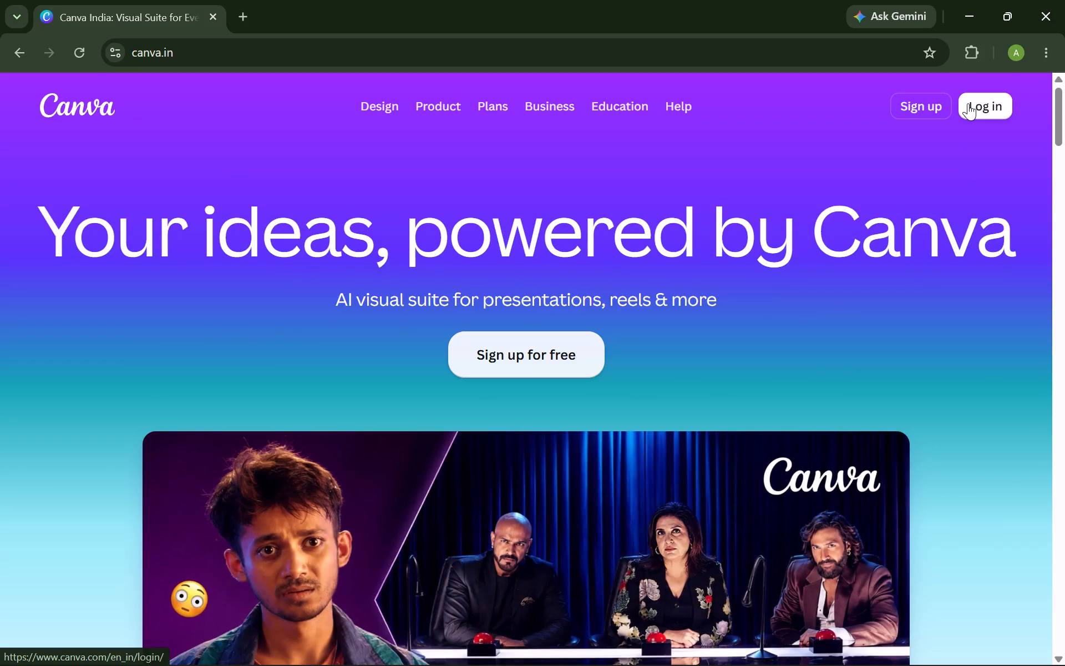
Log in to Canva and dismiss the Canva Business free trial offer.
click(968, 103)
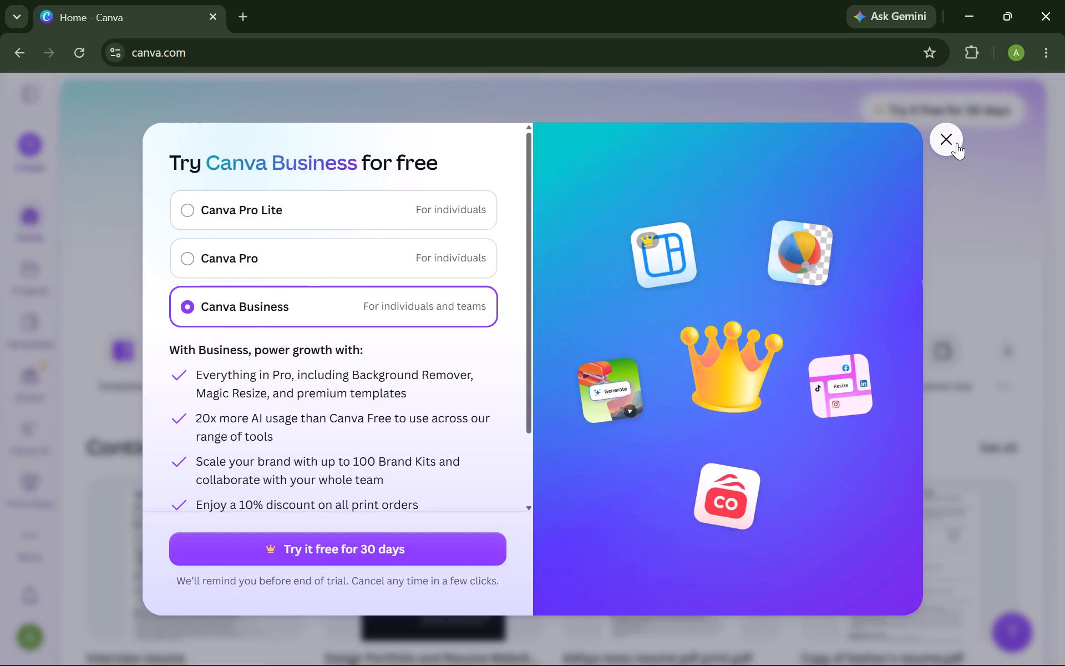
click(957, 143)
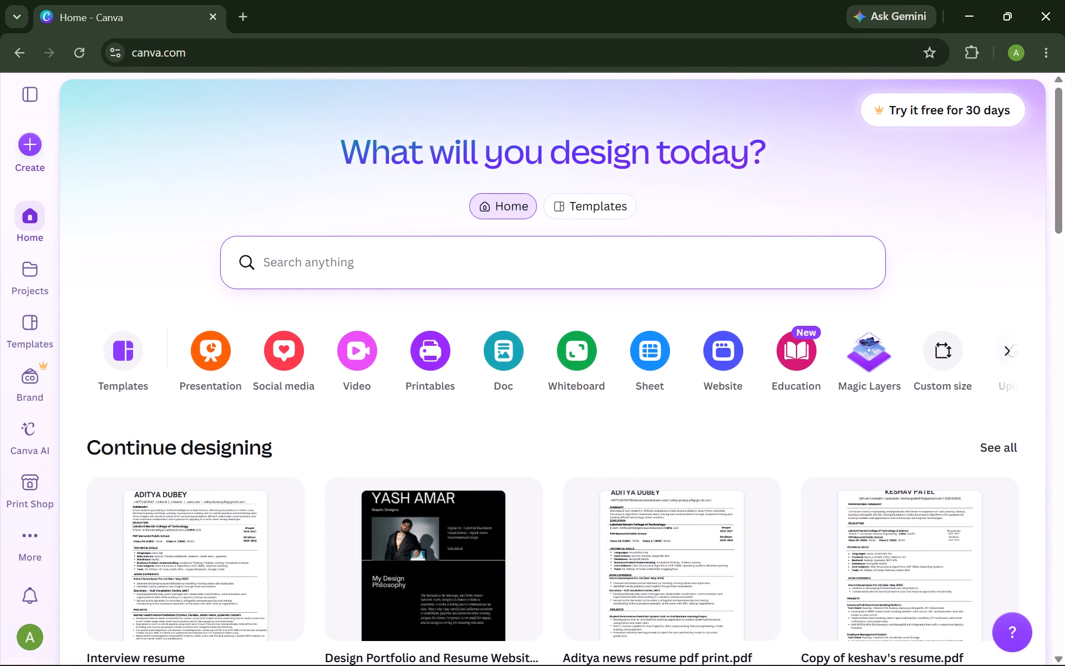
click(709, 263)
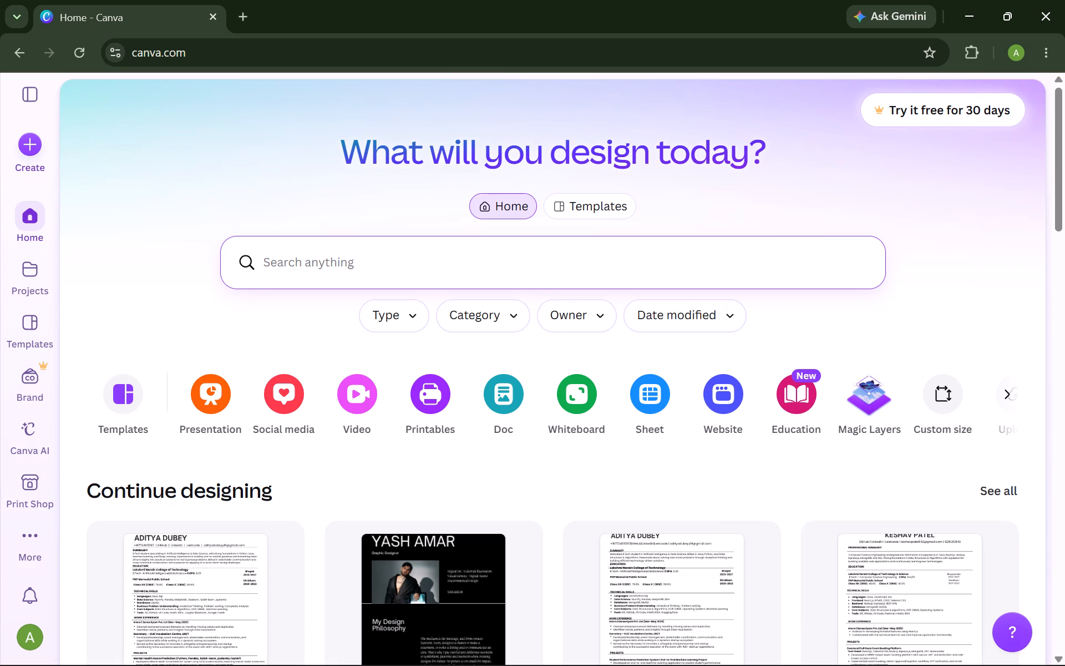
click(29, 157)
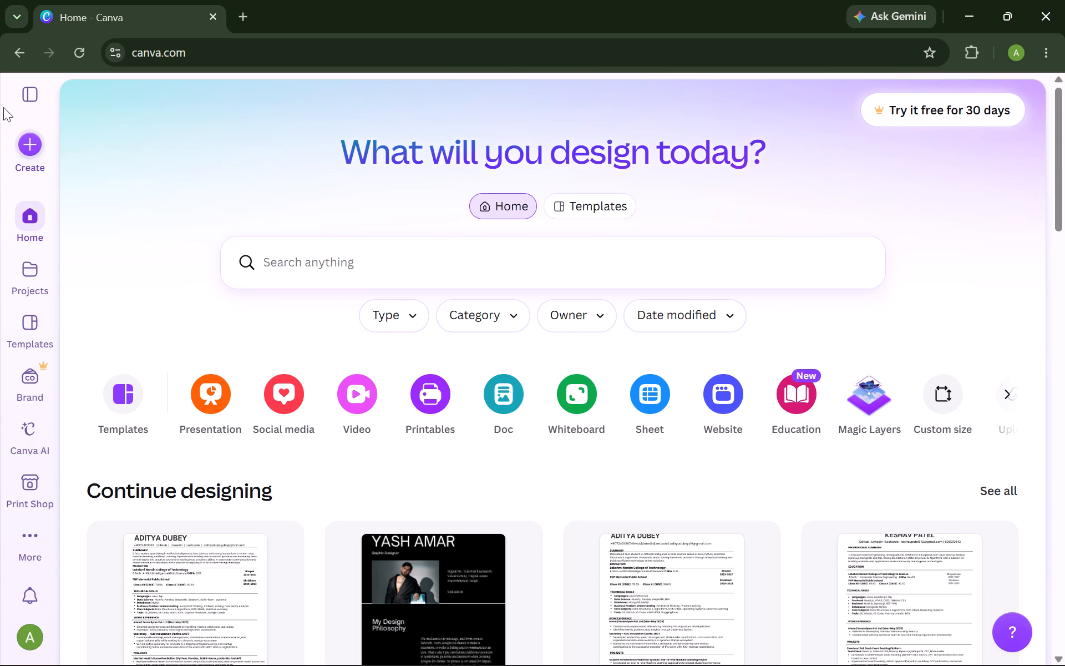
Open the Uploads folder within all projects to view the previously uploaded files.
click(37, 286)
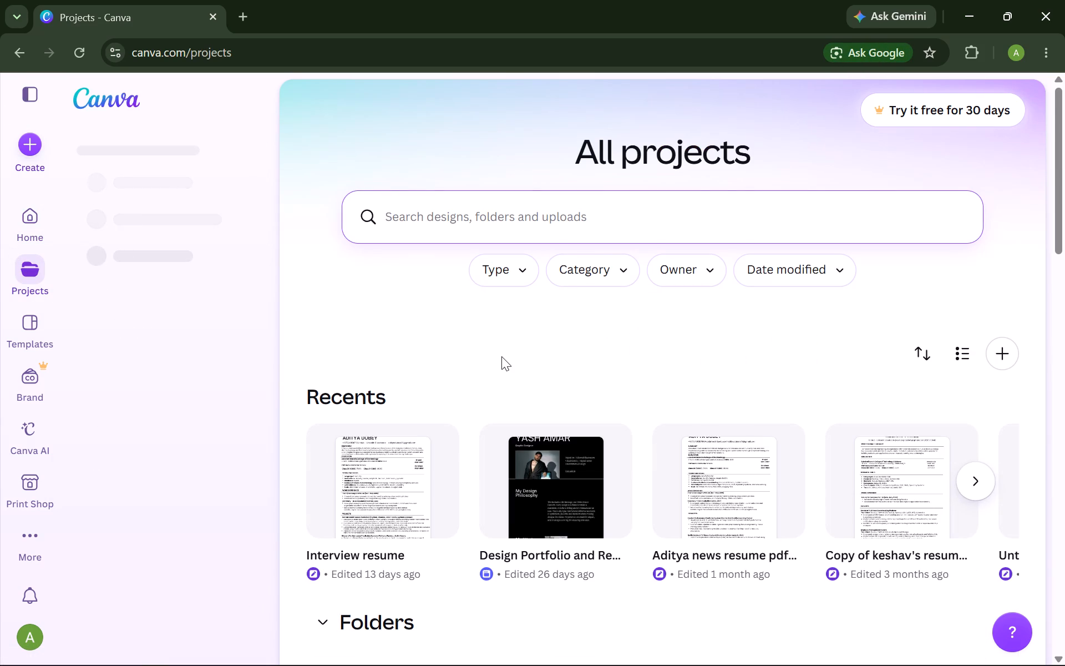
scroll(501, 356, down, 3)
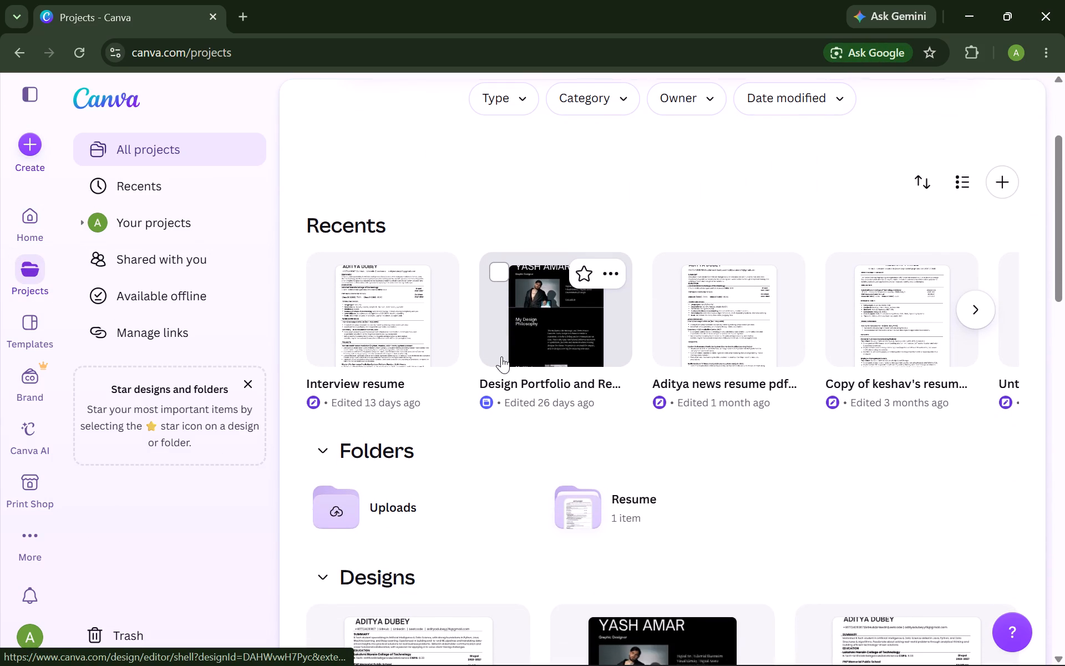
click(373, 509)
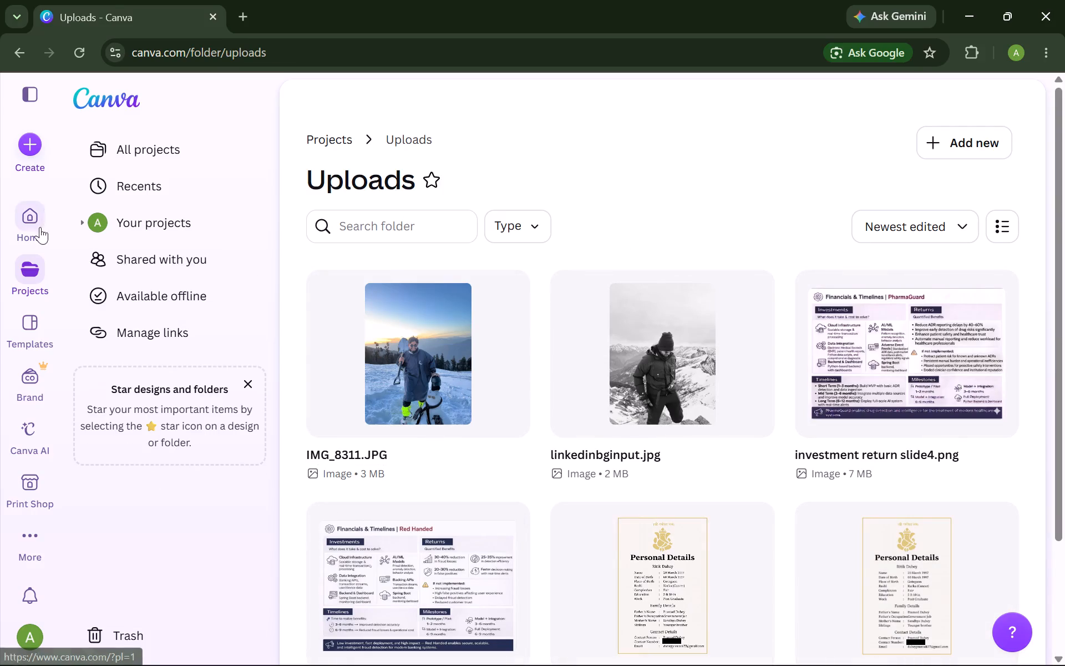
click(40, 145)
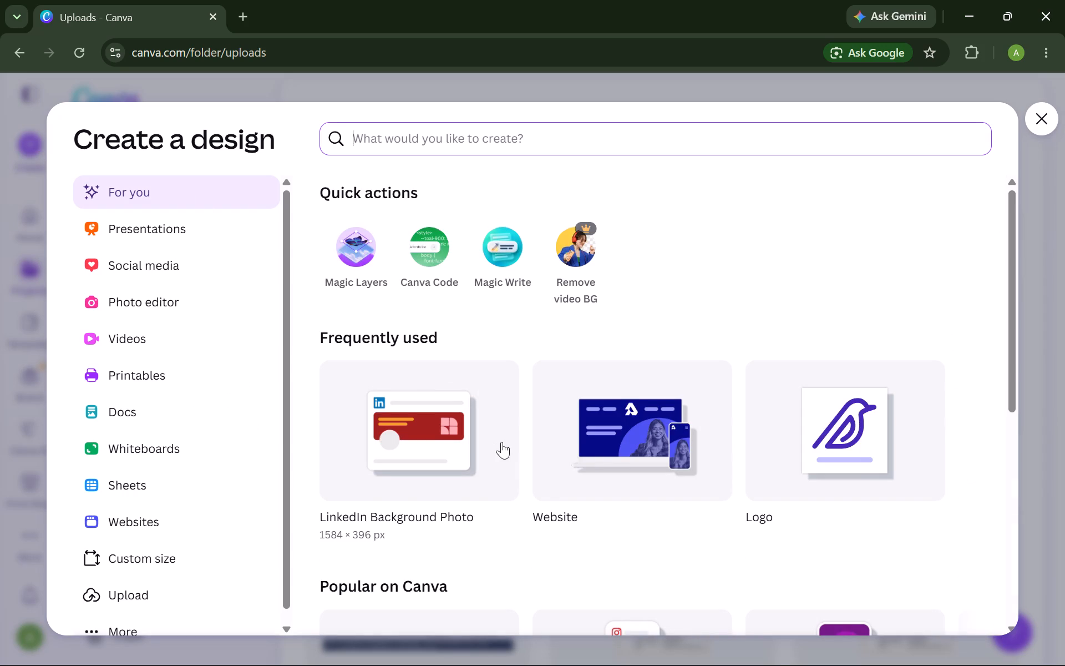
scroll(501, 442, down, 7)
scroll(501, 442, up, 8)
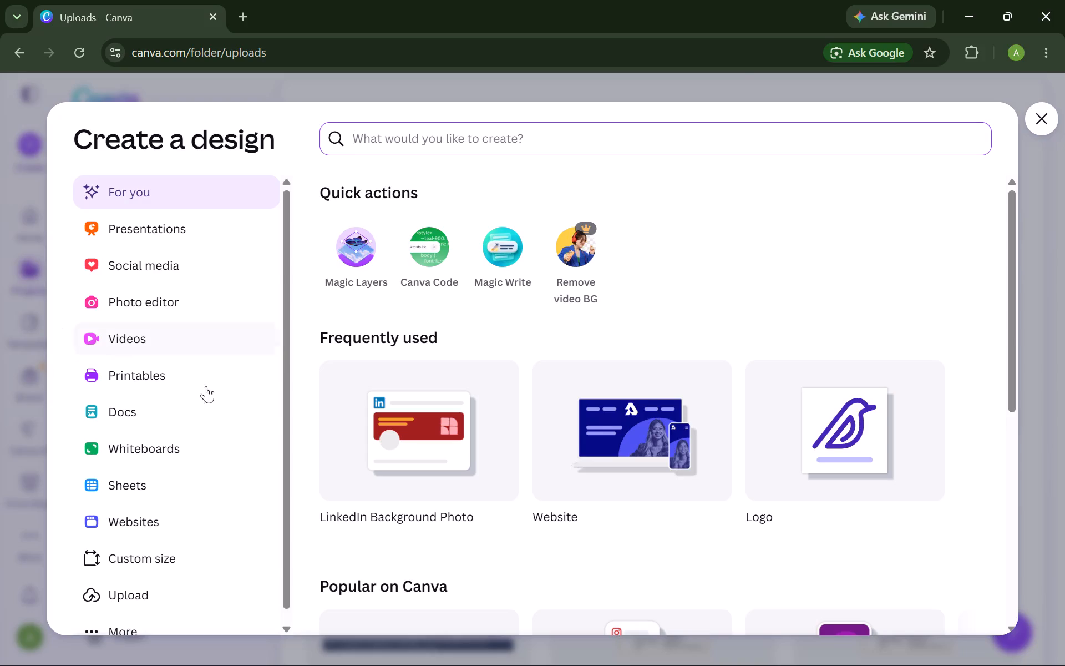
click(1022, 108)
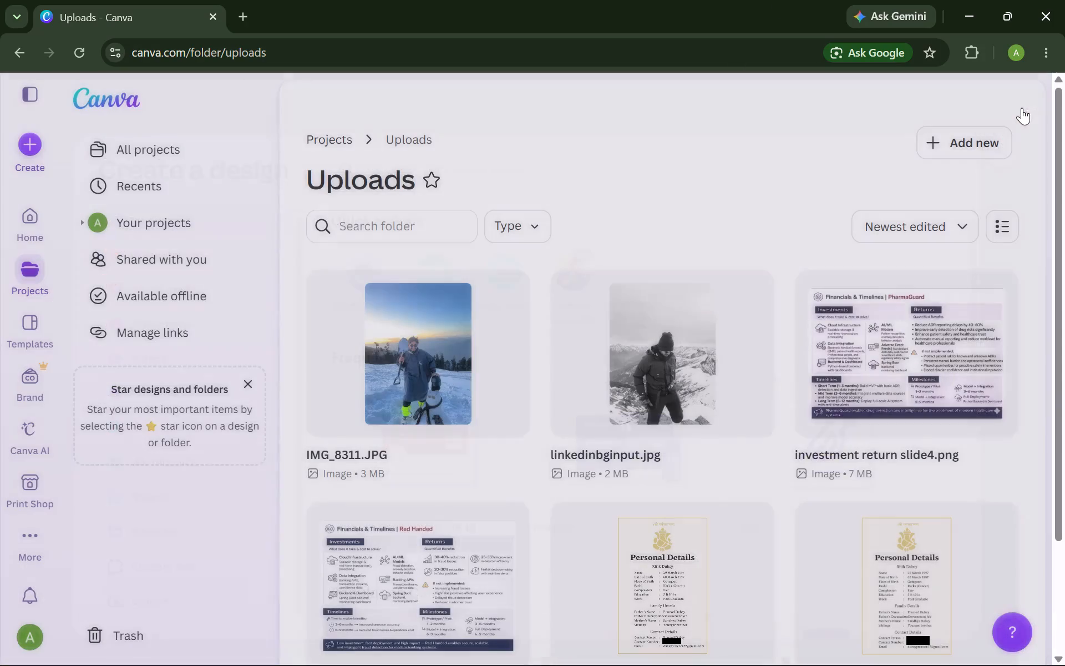
Return to the Canva home page and start a new design from the Upload option.
click(38, 208)
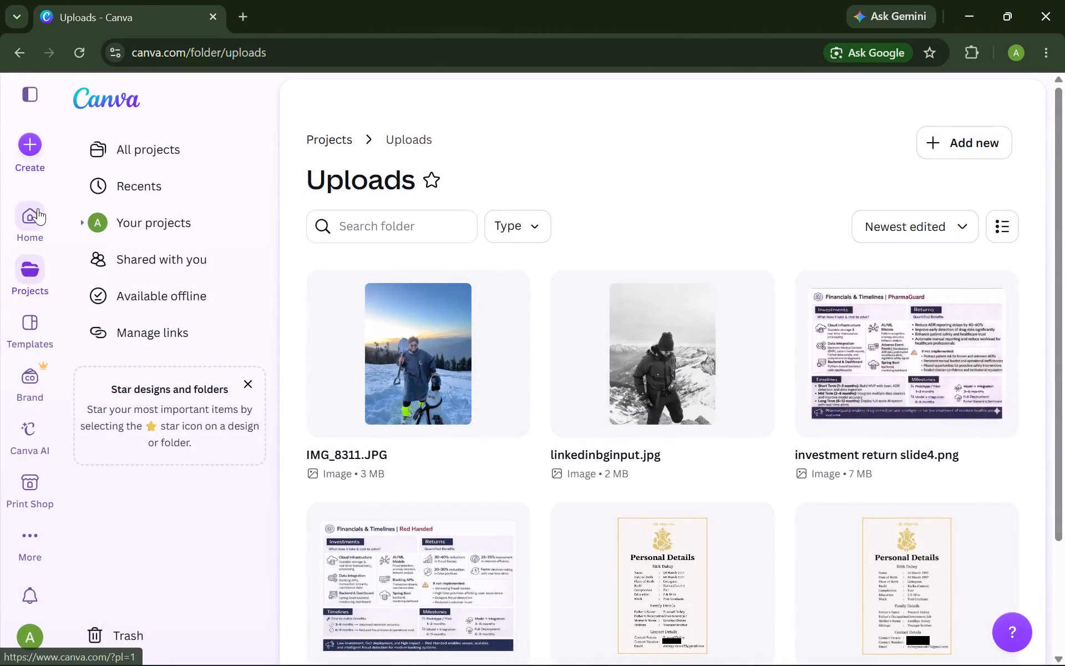
drag(33, 113, 19, 158)
click(19, 158)
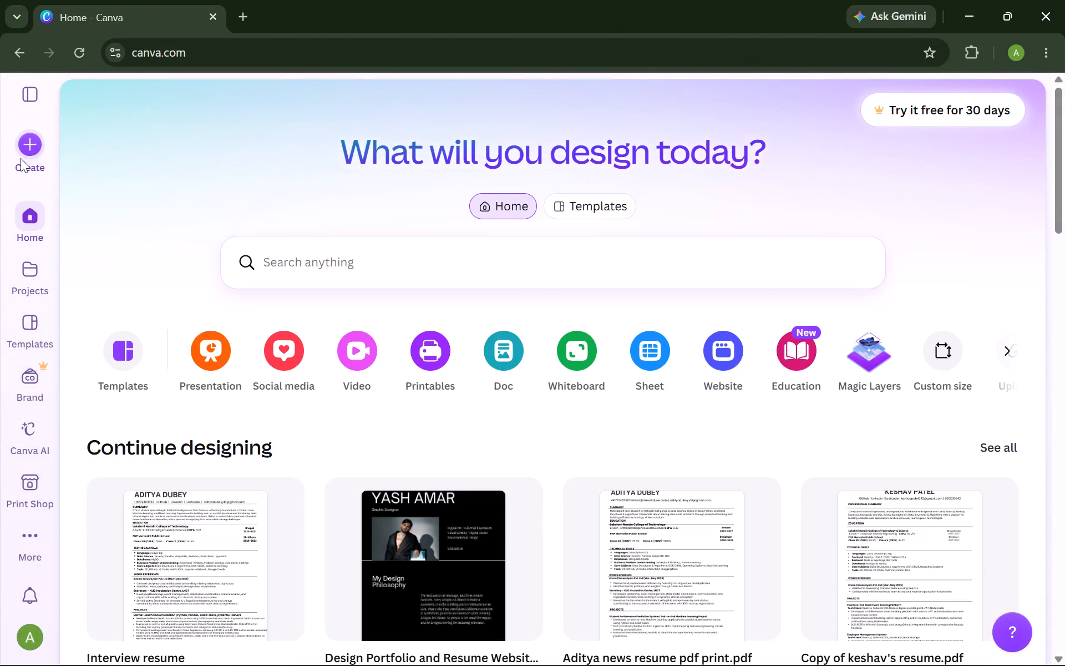
click(34, 147)
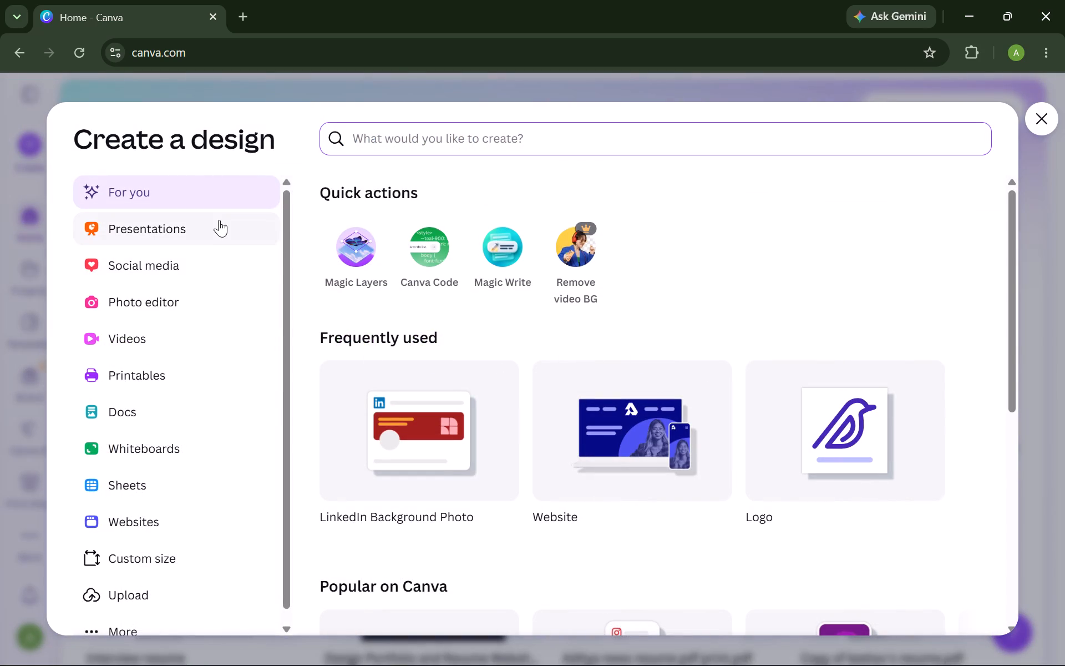
scroll(202, 398, down, 1)
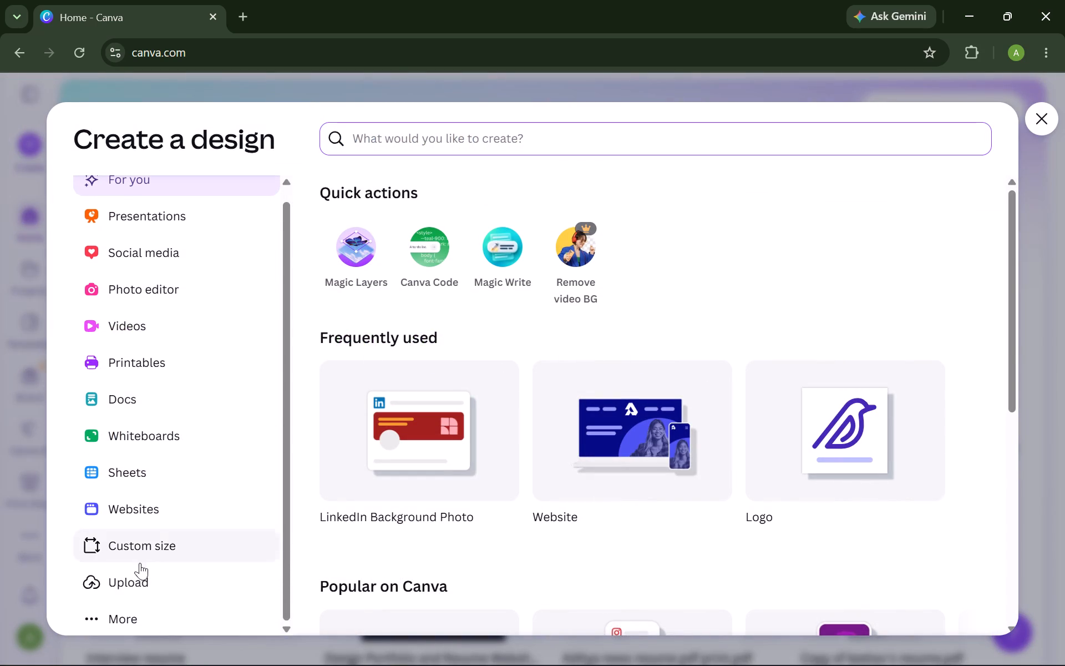
click(129, 572)
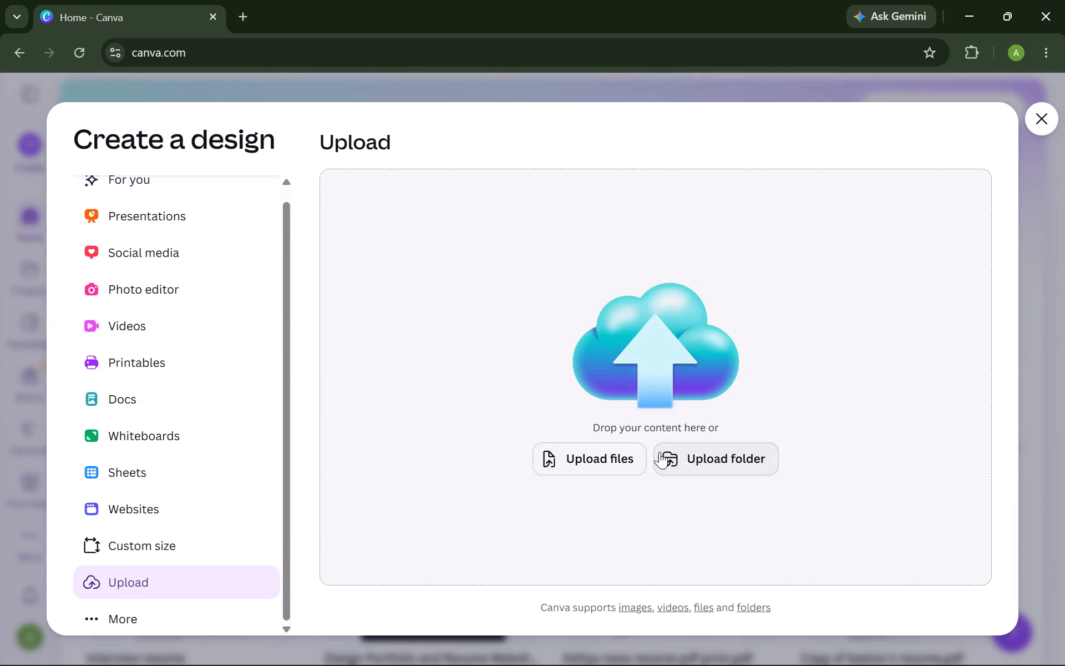
Start a file upload from the computer and browse the Downloads folder for the file to upload.
click(617, 456)
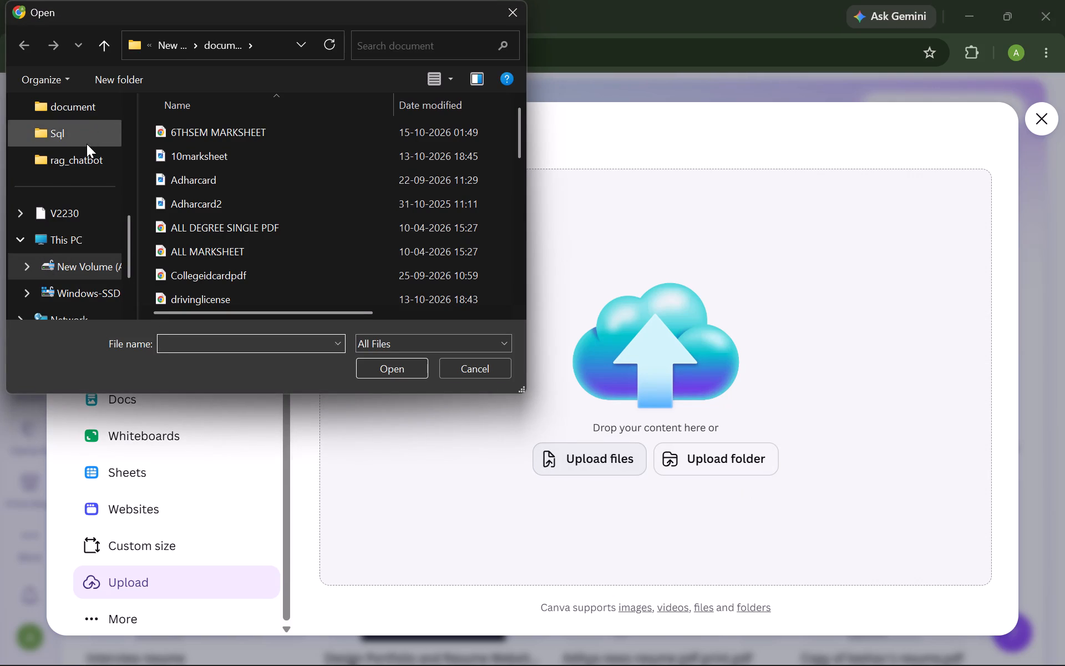
scroll(87, 144, up, 2)
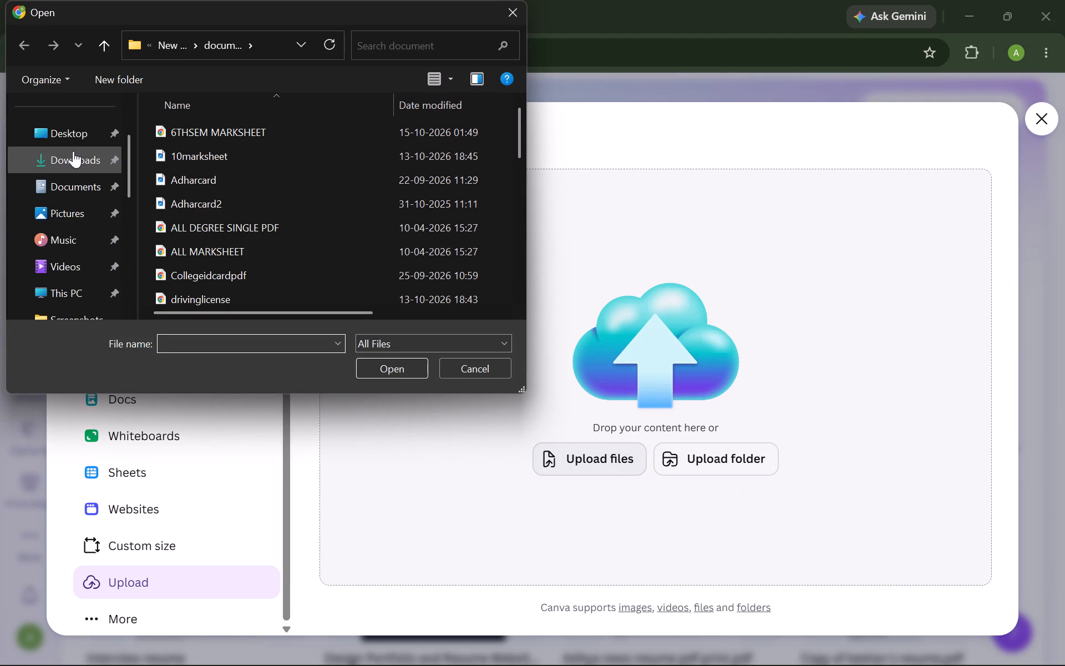
click(73, 151)
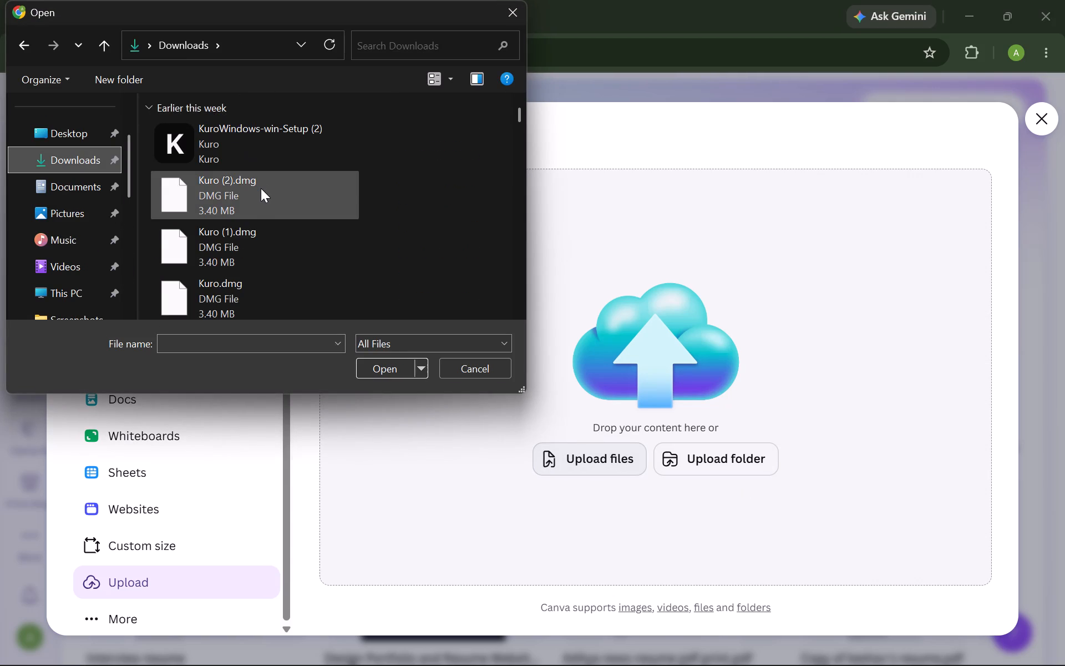
scroll(261, 188, down, 3)
scroll(261, 188, up, 3)
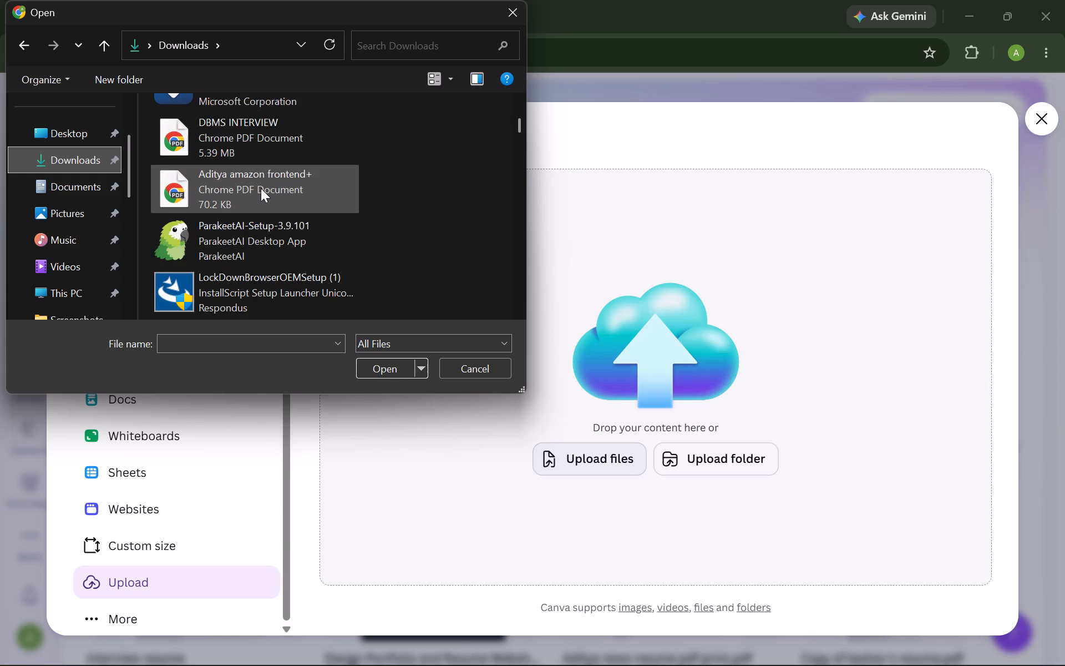
scroll(261, 188, up, 7)
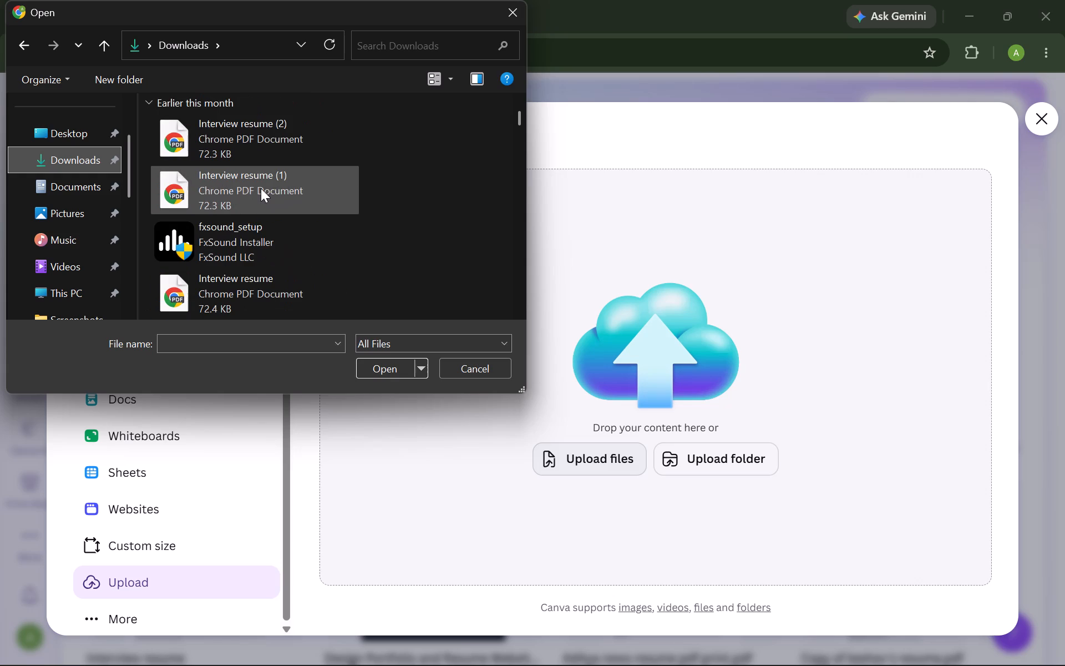
scroll(261, 188, down, 6)
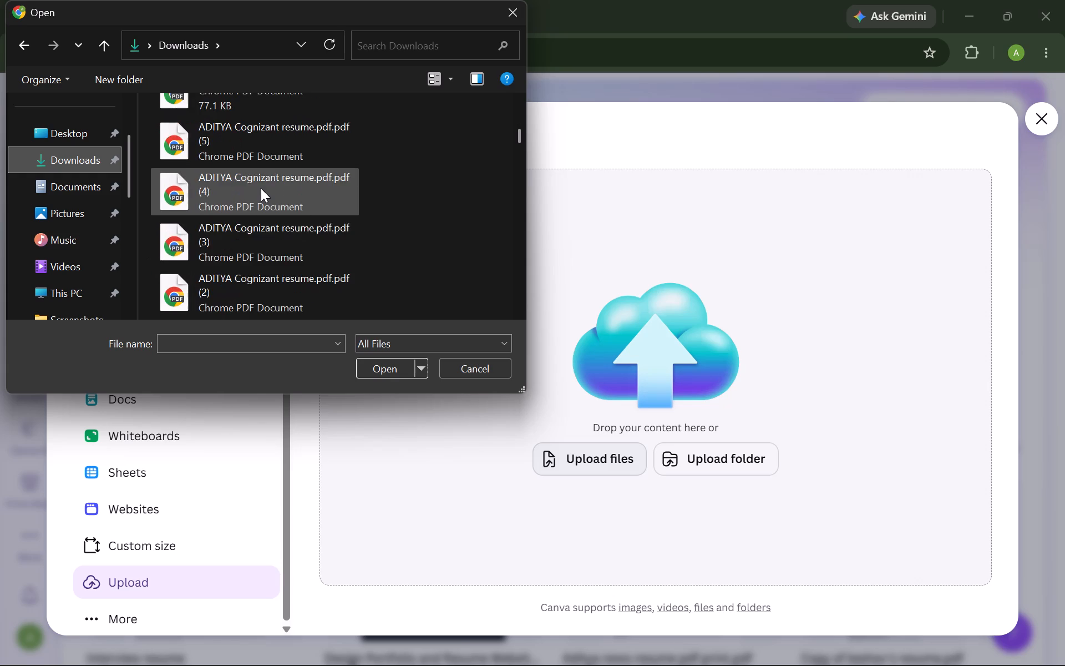
scroll(261, 188, down, 9)
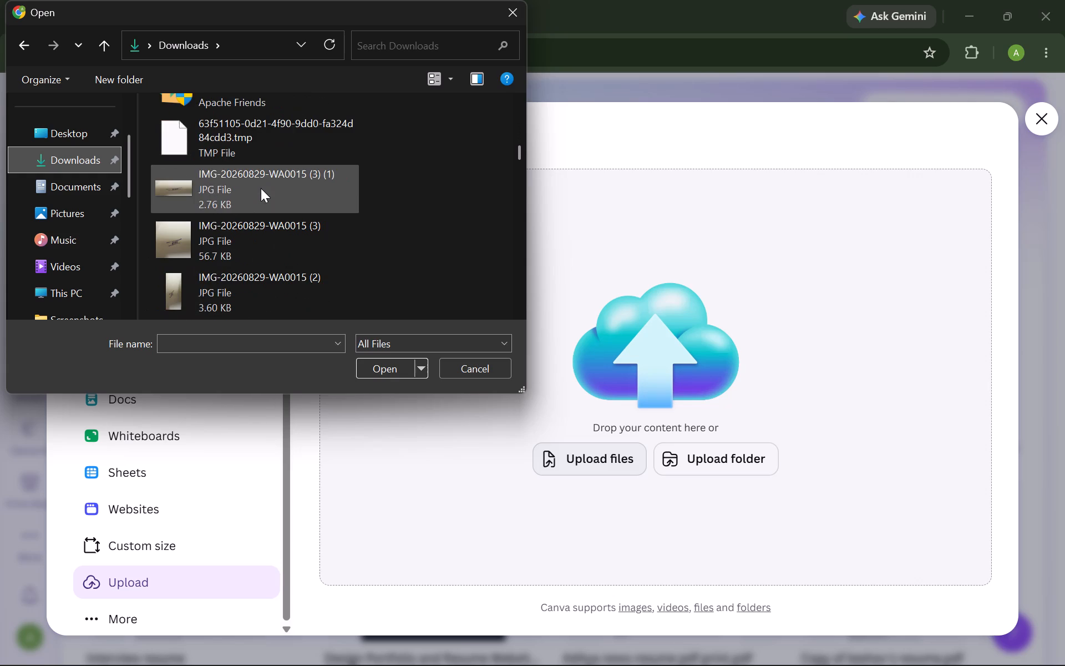
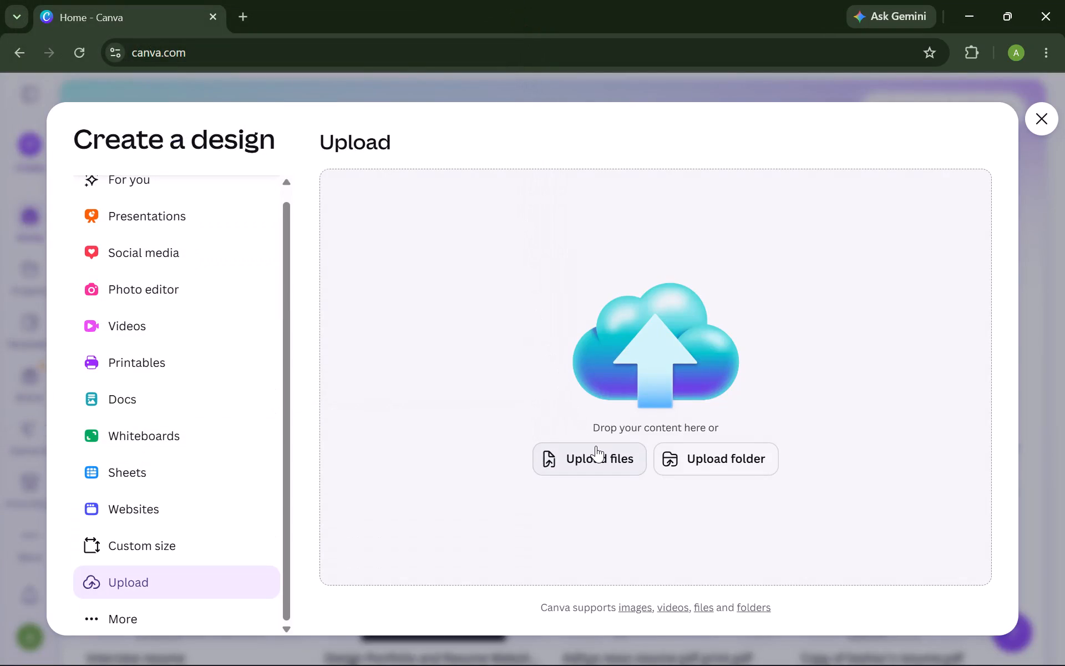
Upload the sinchanresumee PDF from the Downloads folder to Canva.
click(596, 446)
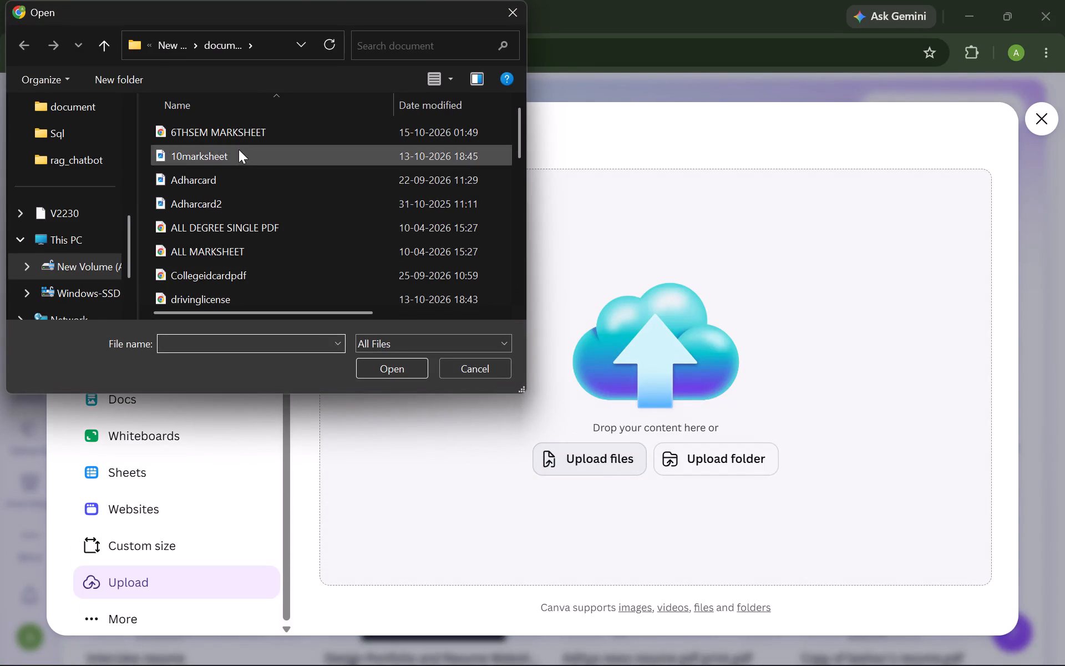
scroll(268, 164, up, 14)
scroll(268, 164, down, 5)
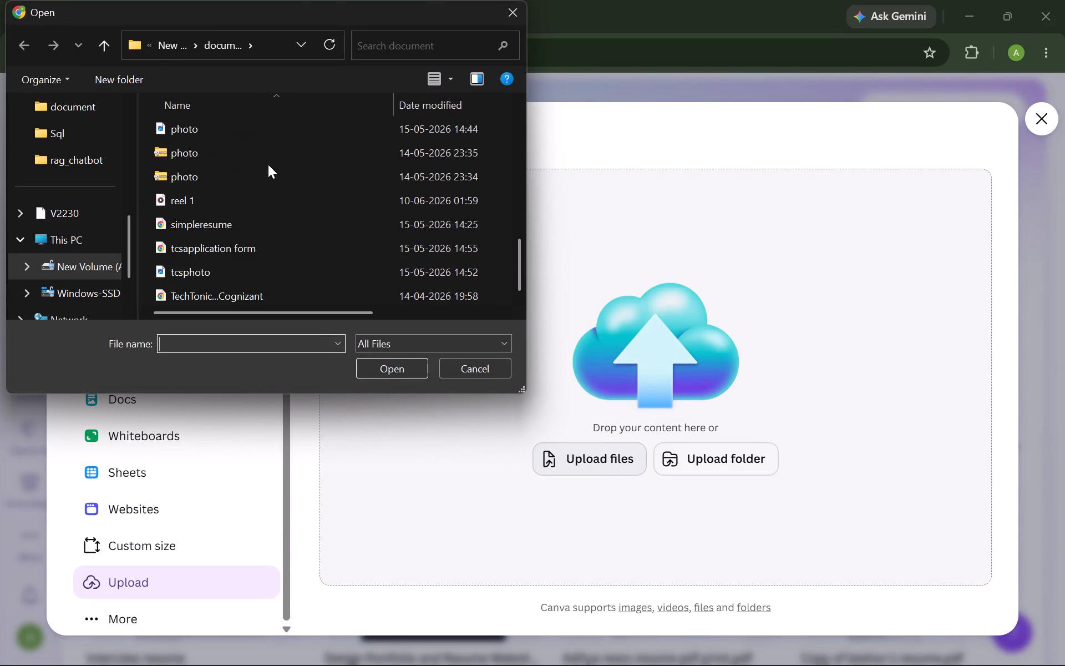
scroll(268, 164, up, 11)
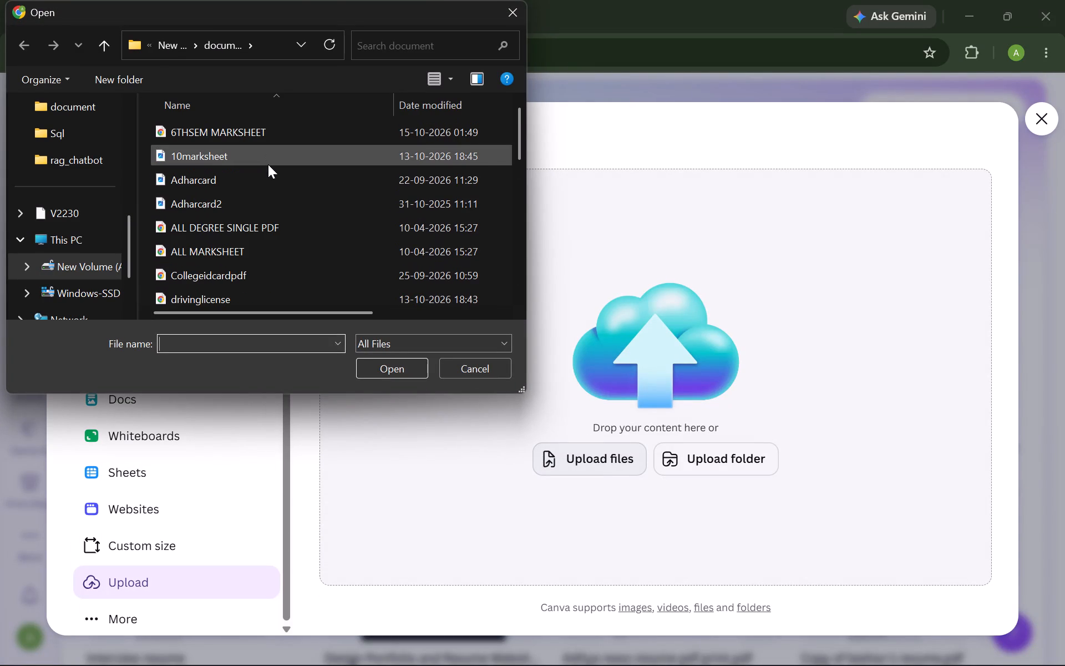
scroll(268, 164, up, 3)
scroll(42, 232, down, 1)
scroll(42, 232, up, 4)
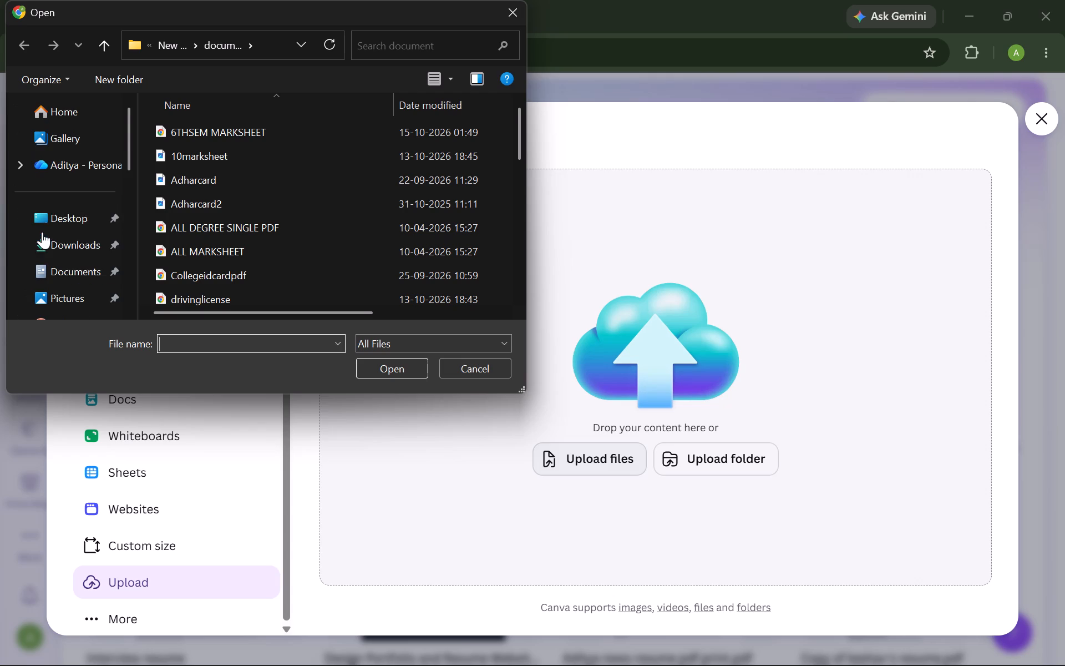
click(60, 235)
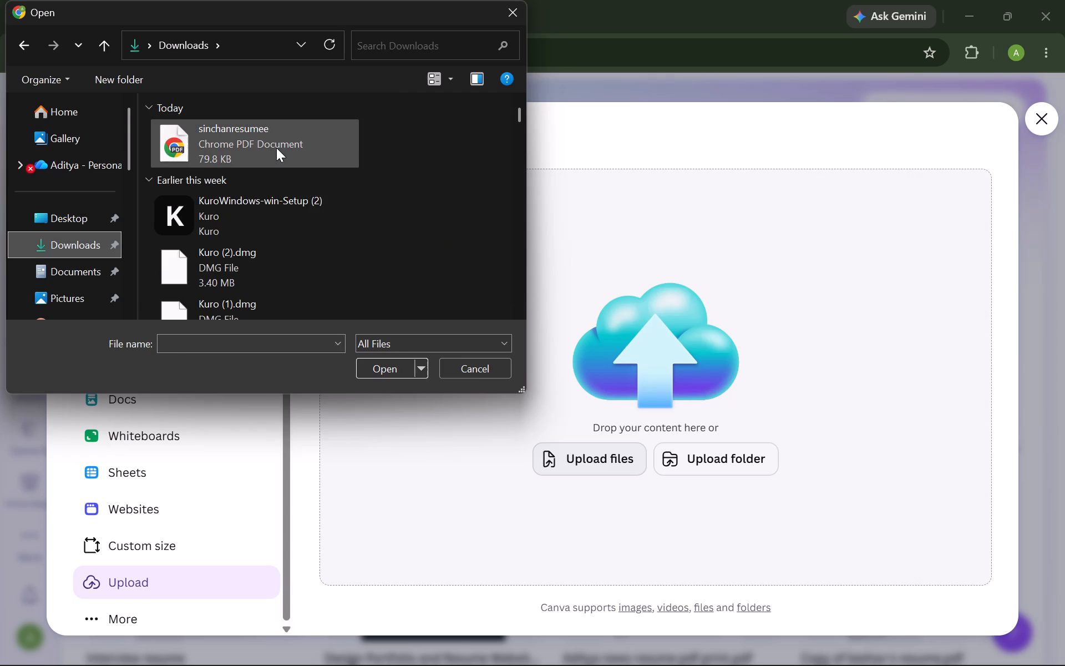
click(276, 148)
click(364, 369)
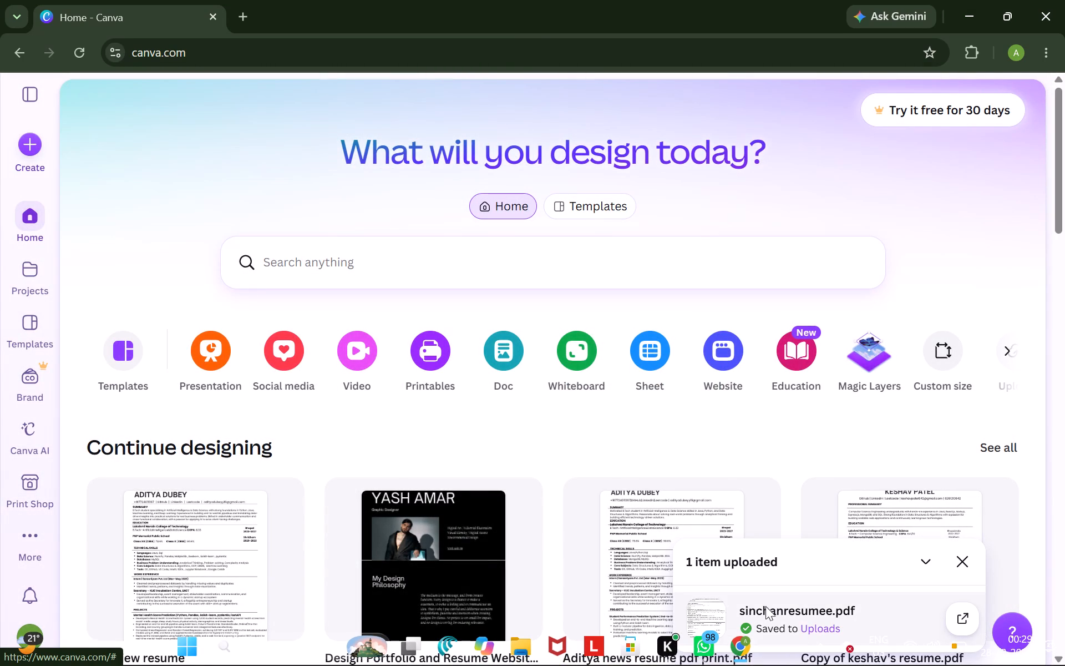
Open the newly uploaded resume PDF from the recent projects for editing.
click(710, 606)
double_click(737, 610)
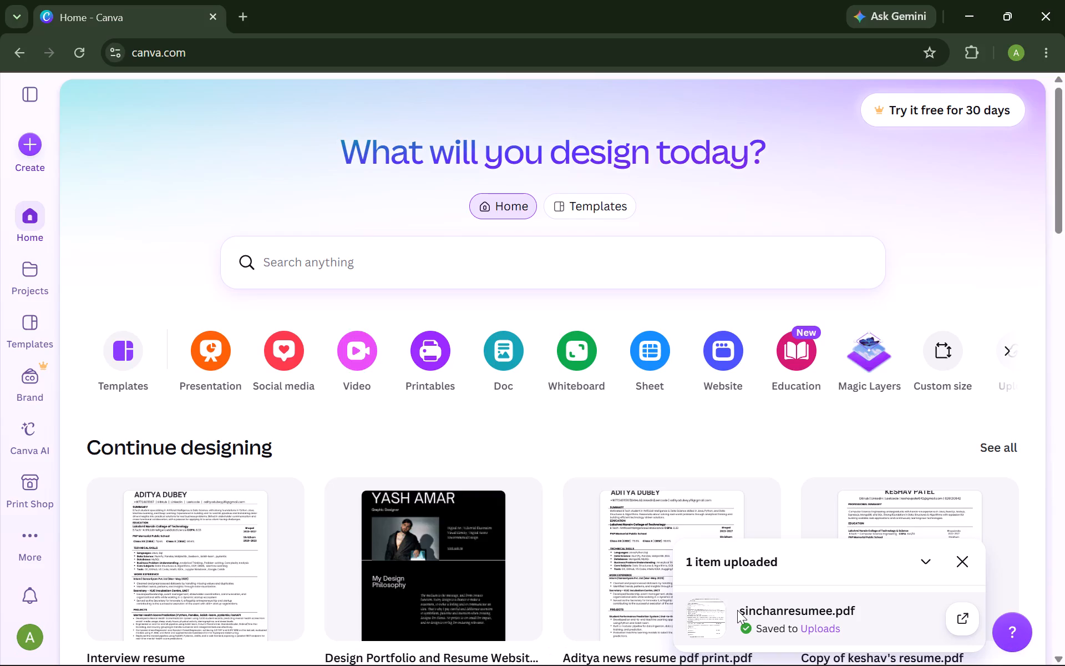
double_click(702, 620)
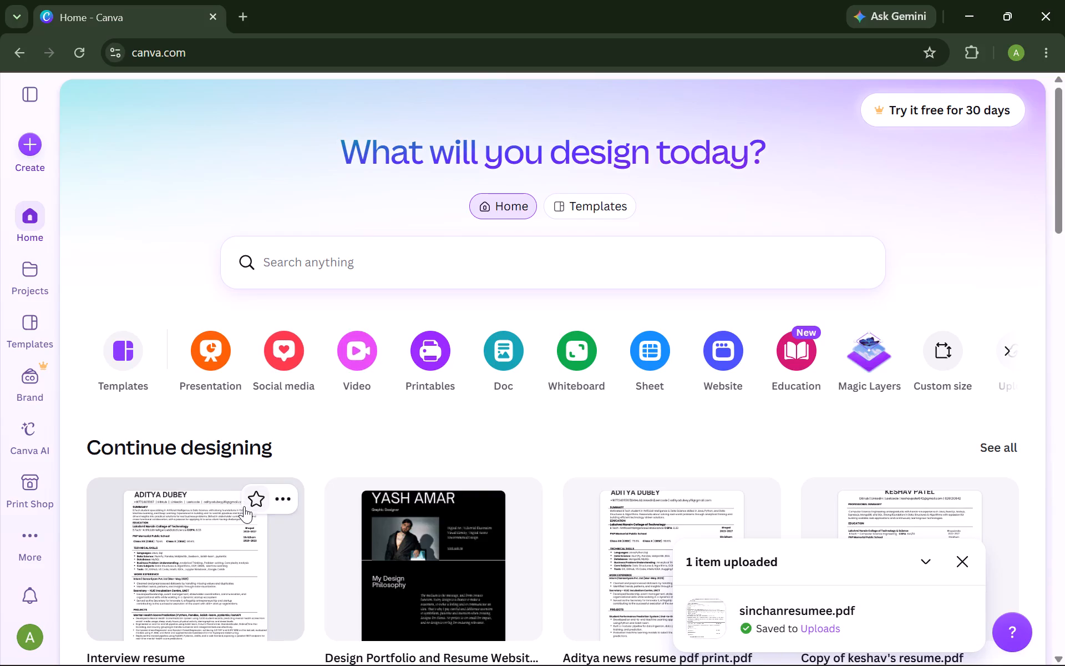
scroll(244, 506, right, 1)
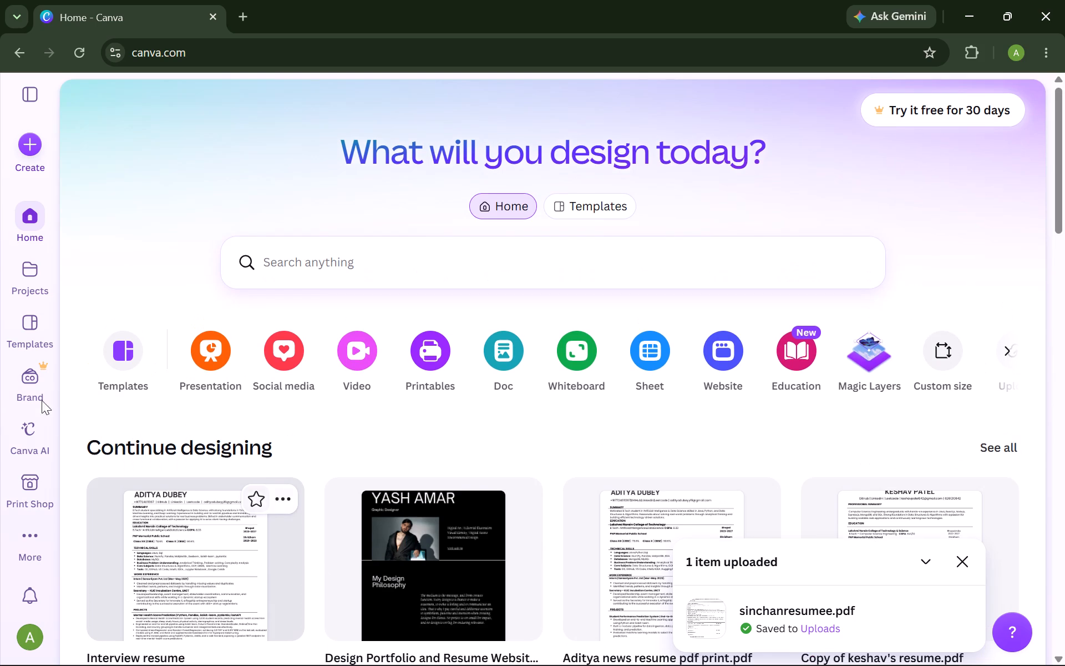
click(29, 283)
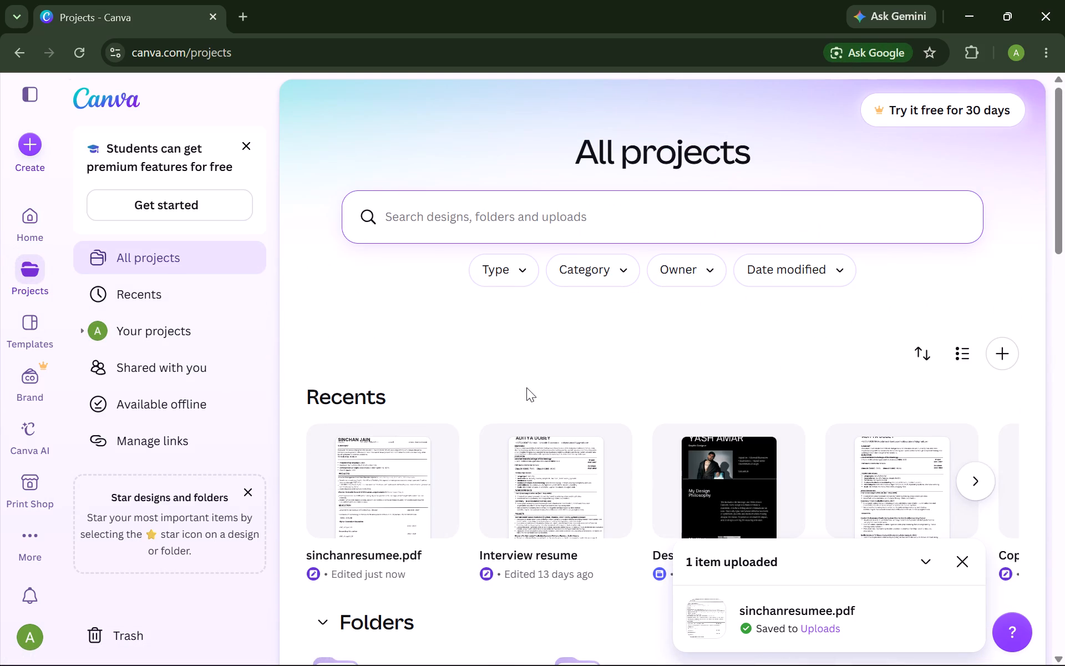
click(421, 488)
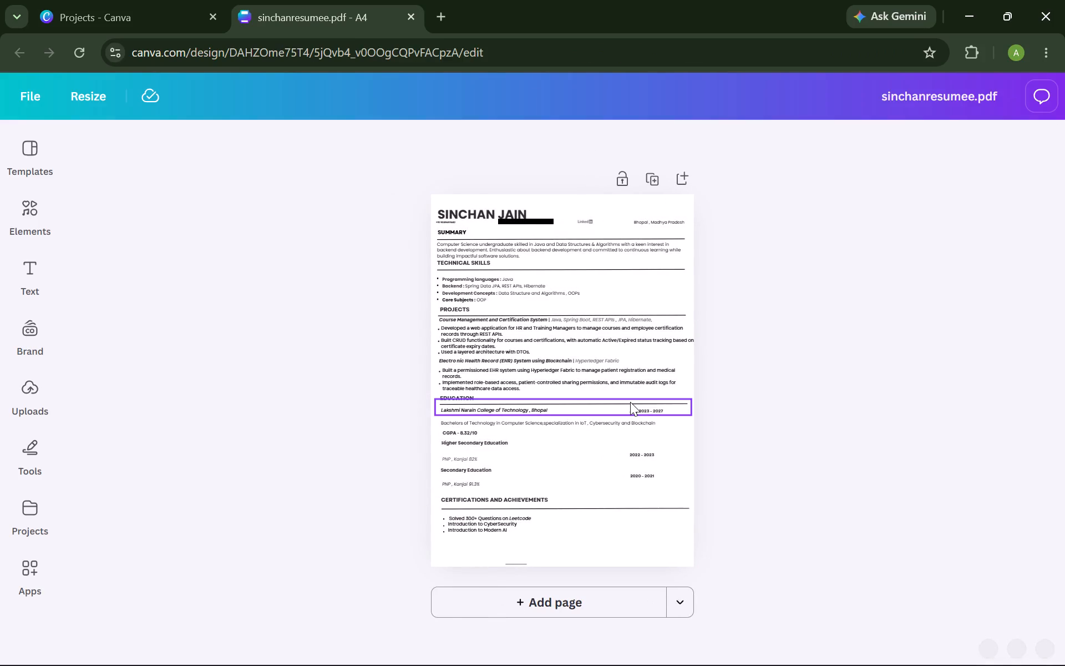
Change the degree line under Education to read "Bachelors of Technology in Artificial Intelligence and Data Science".
scroll(630, 402, right, 1)
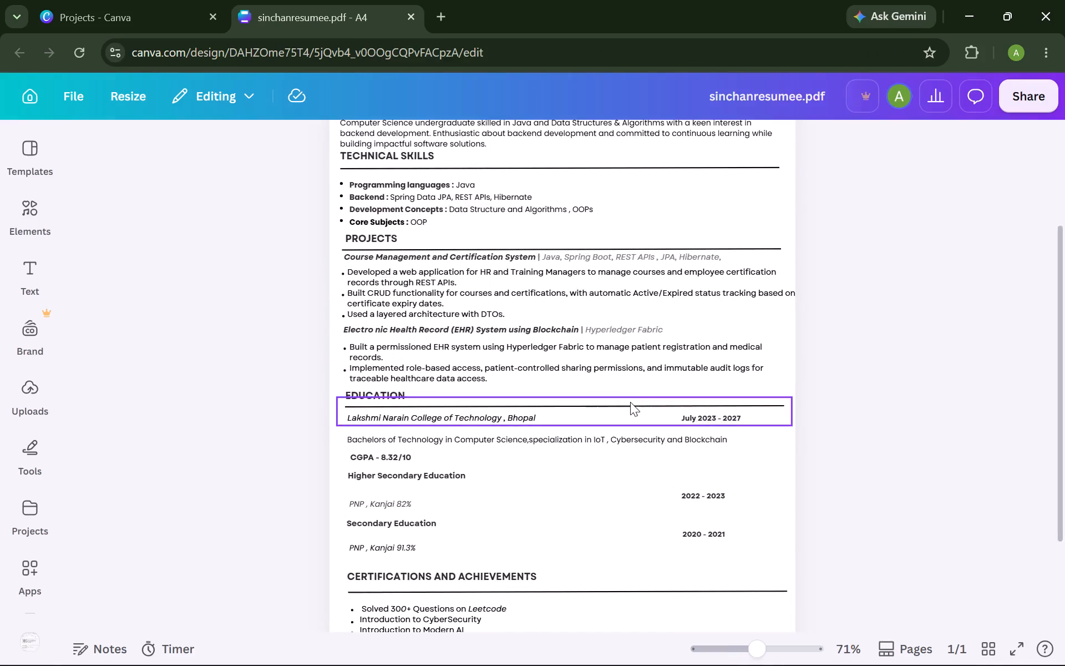
scroll(630, 402, right, 1)
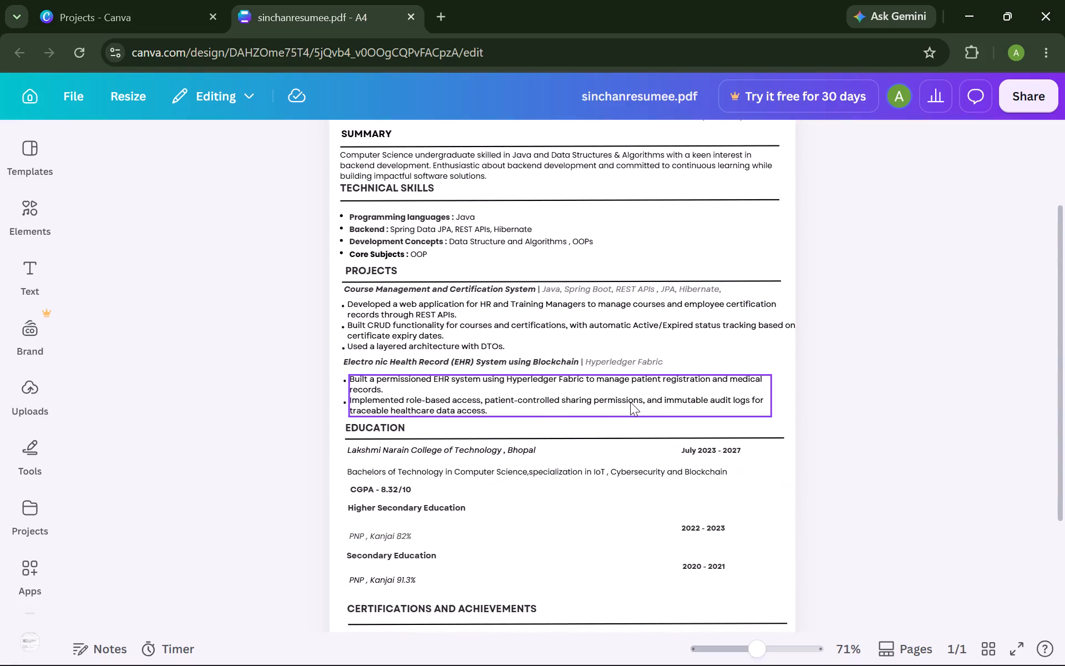
click(528, 469)
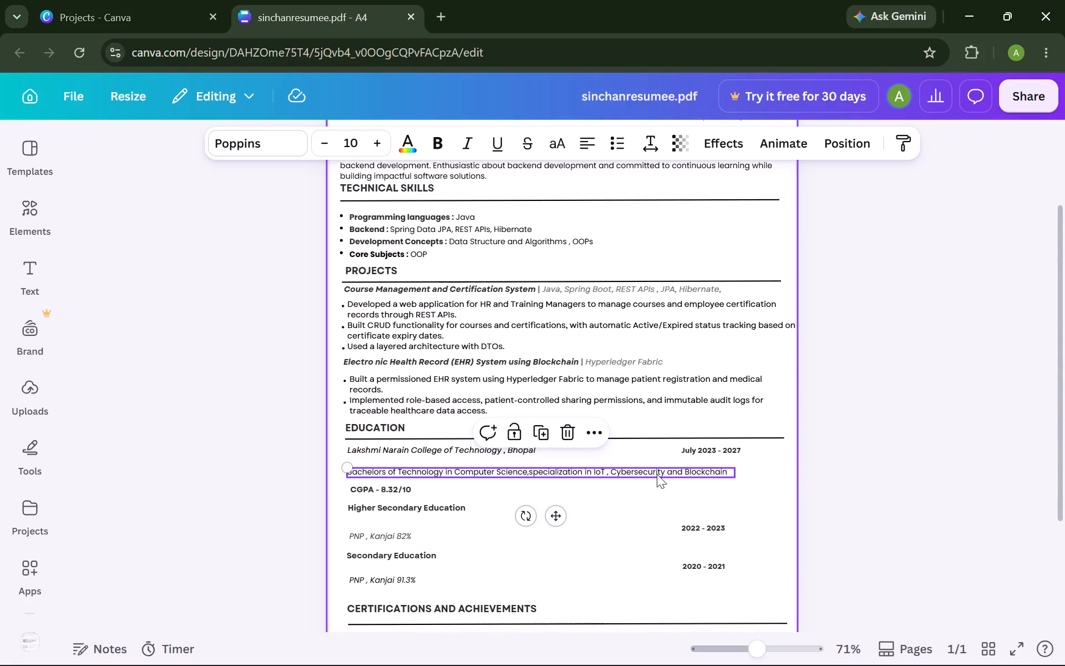
double_click(724, 470)
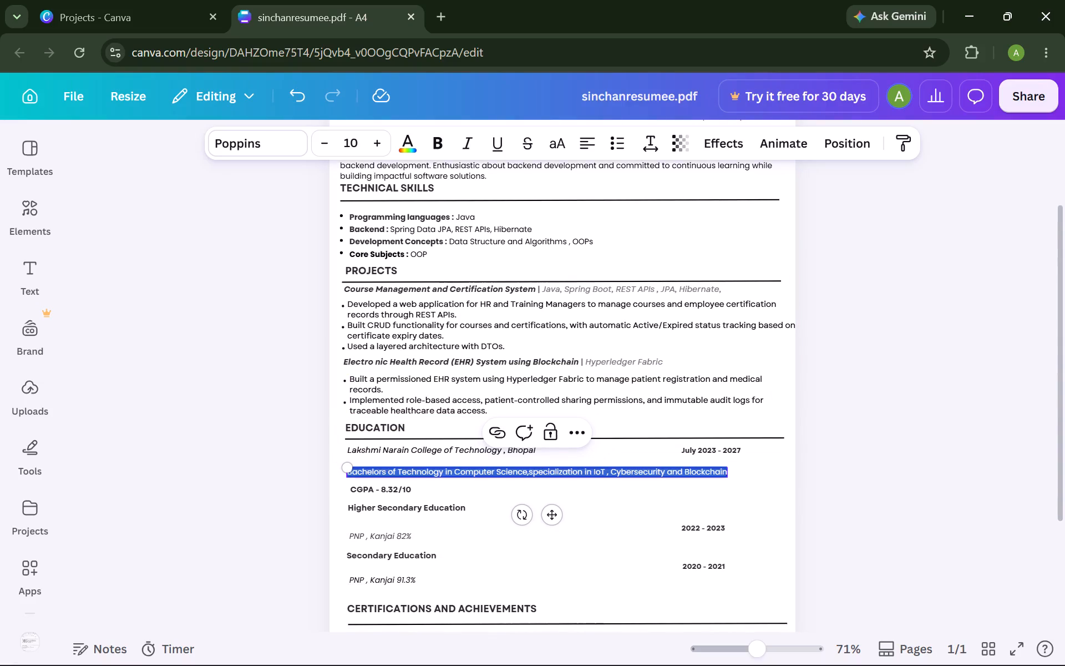
click(724, 470)
key(Right)
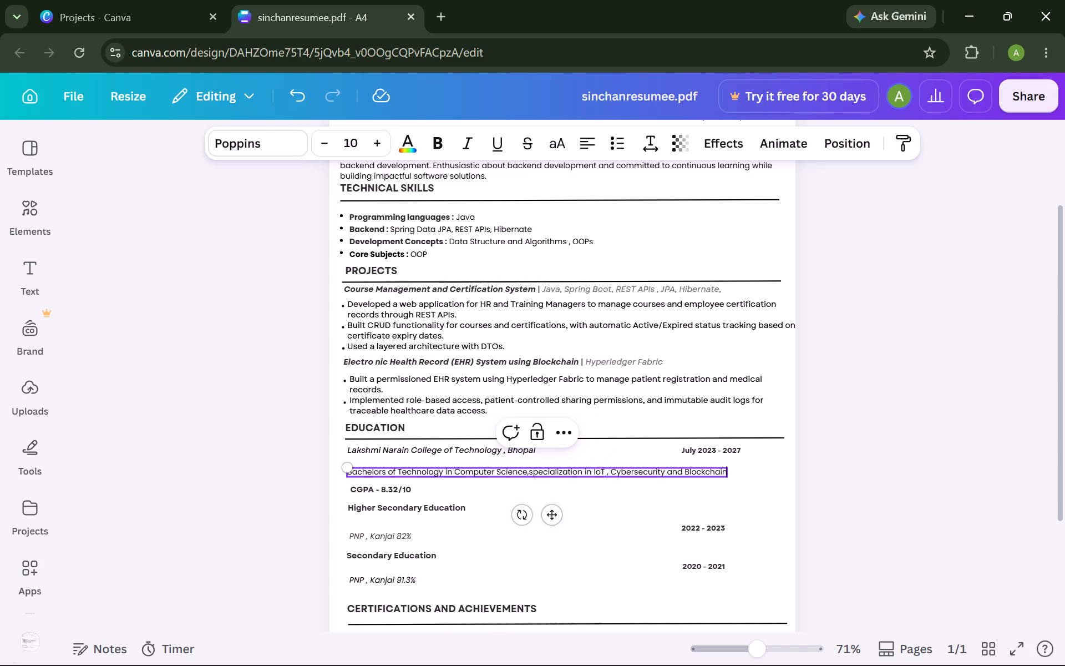
key(BackSpace)
key(BackSpace)
key(BackSpace)
key(BackSpace)
key(BackSpace)
key(BackSpace)
key(BackSpace)
key(BackSpace)
key(BackSpace)
key(BackSpace)
key(BackSpace)
key(BackSpace)
key(BackSpace)
key(BackSpace)
key(BackSpace)
key(BackSpace)
key(BackSpace)
key(BackSpace)
key(BackSpace)
key(BackSpace)
key(BackSpace)
key(BackSpace)
key(BackSpace)
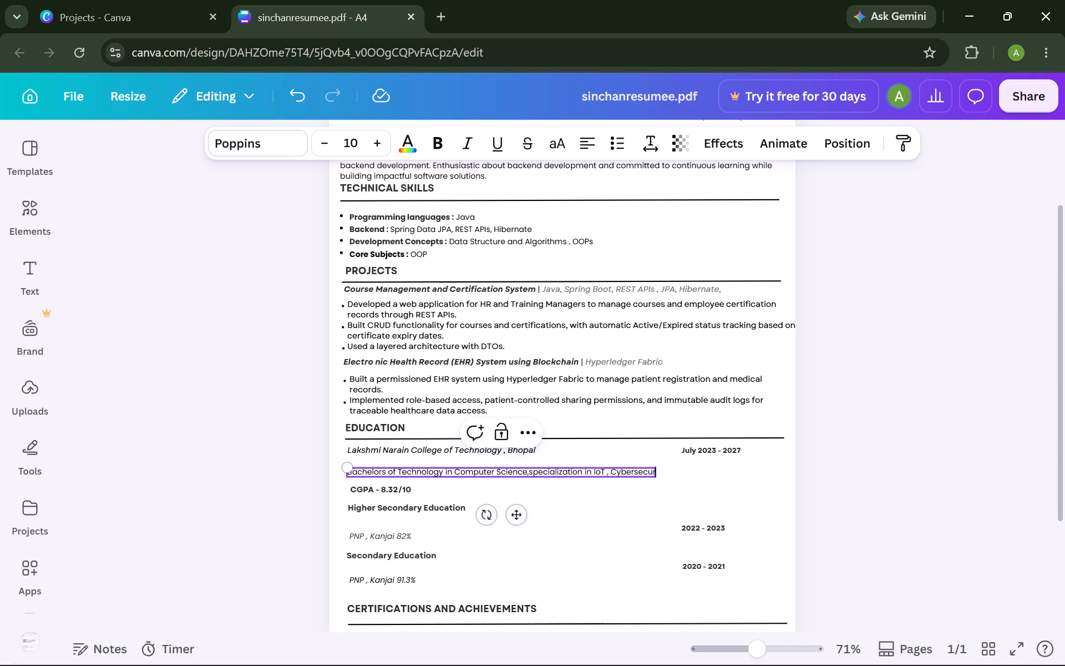
key(BackSpace)
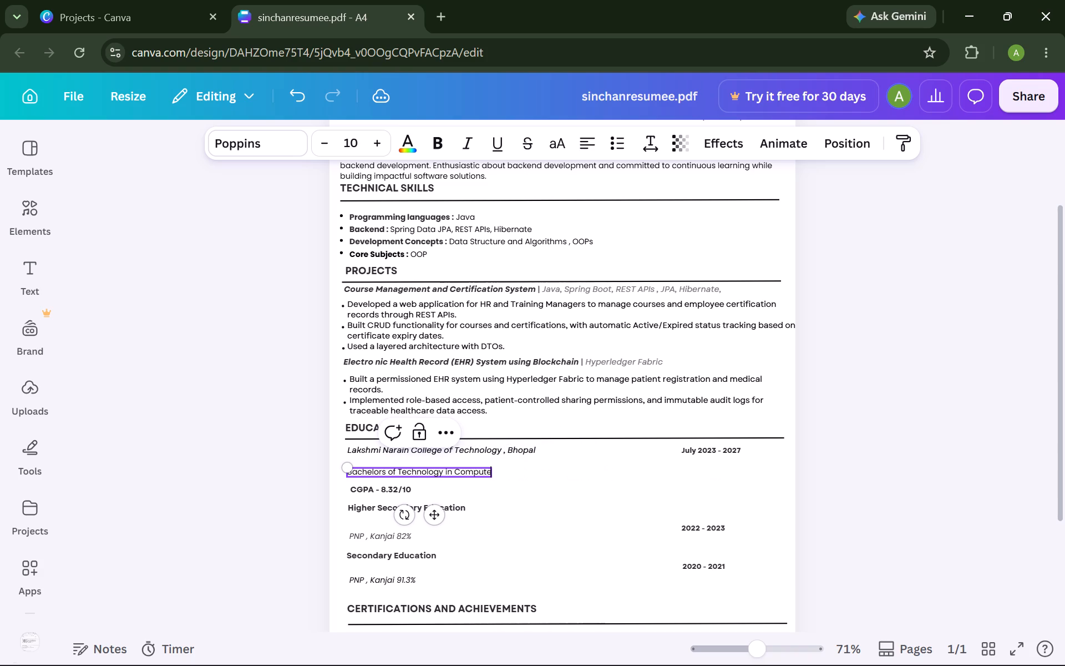
key(BackSpace)
key(BackSpace)
key(BackSpace)
key(BackSpace)
key(BackSpace)
key(BackSpace)
key(BackSpace)
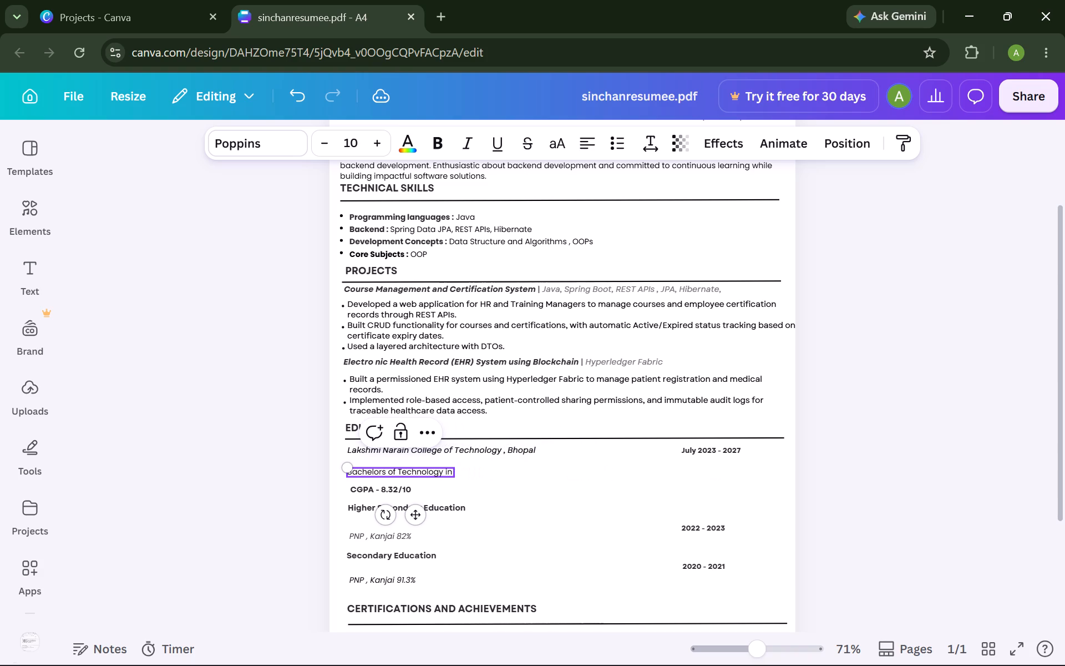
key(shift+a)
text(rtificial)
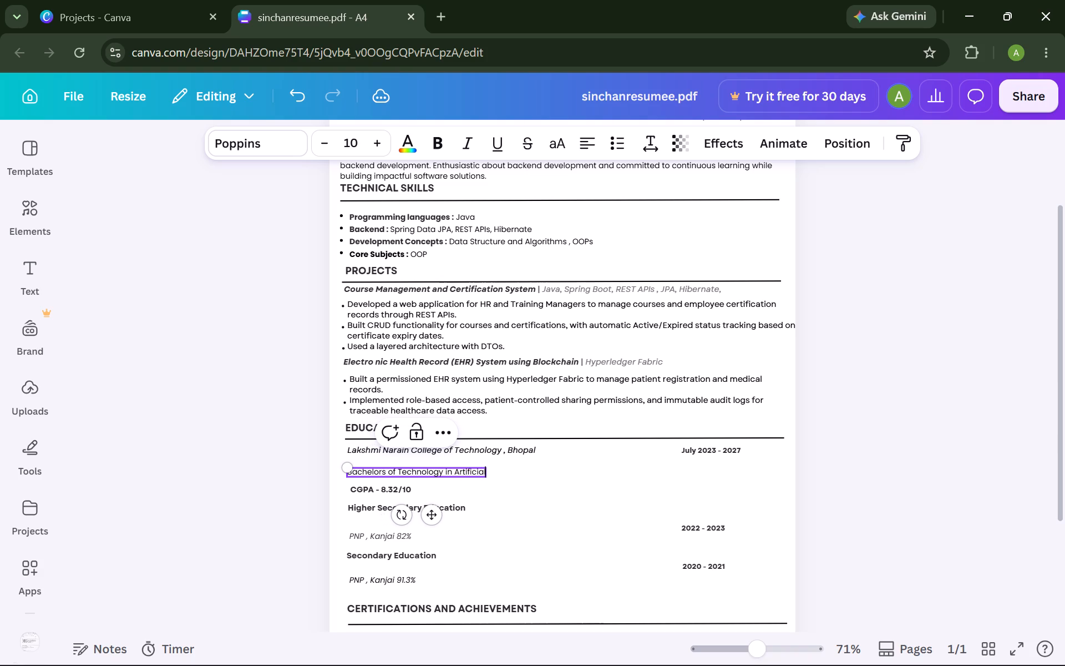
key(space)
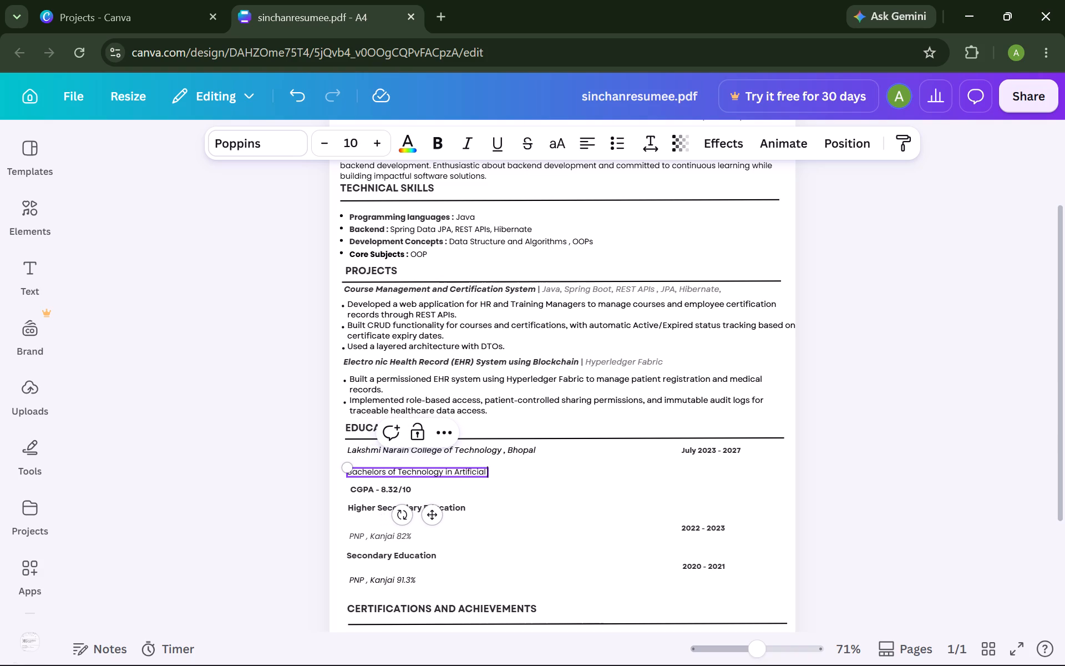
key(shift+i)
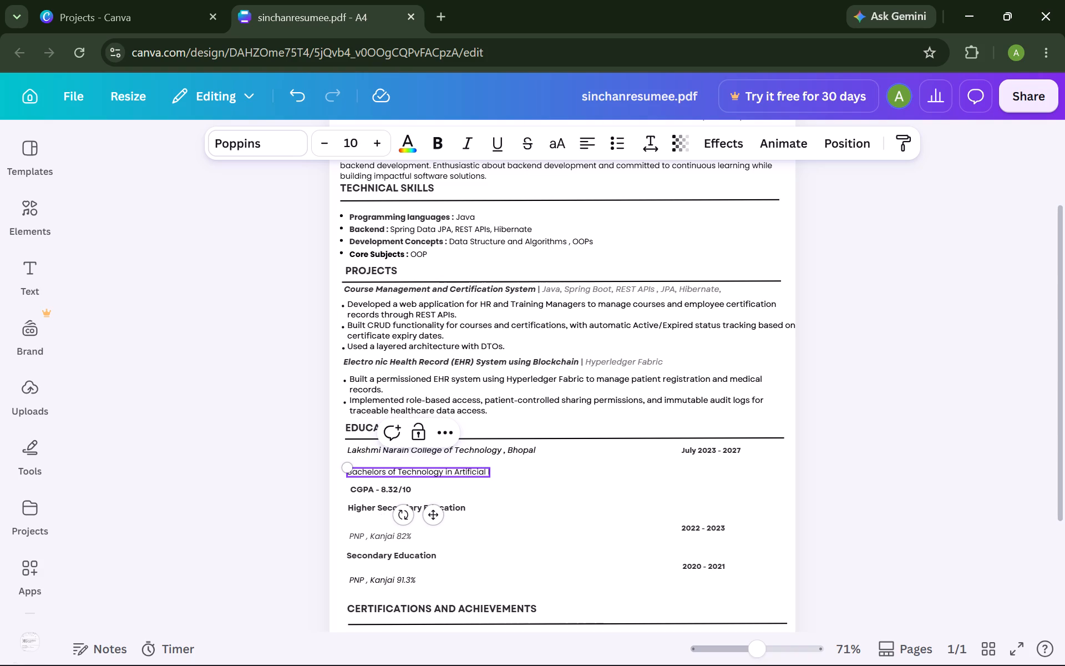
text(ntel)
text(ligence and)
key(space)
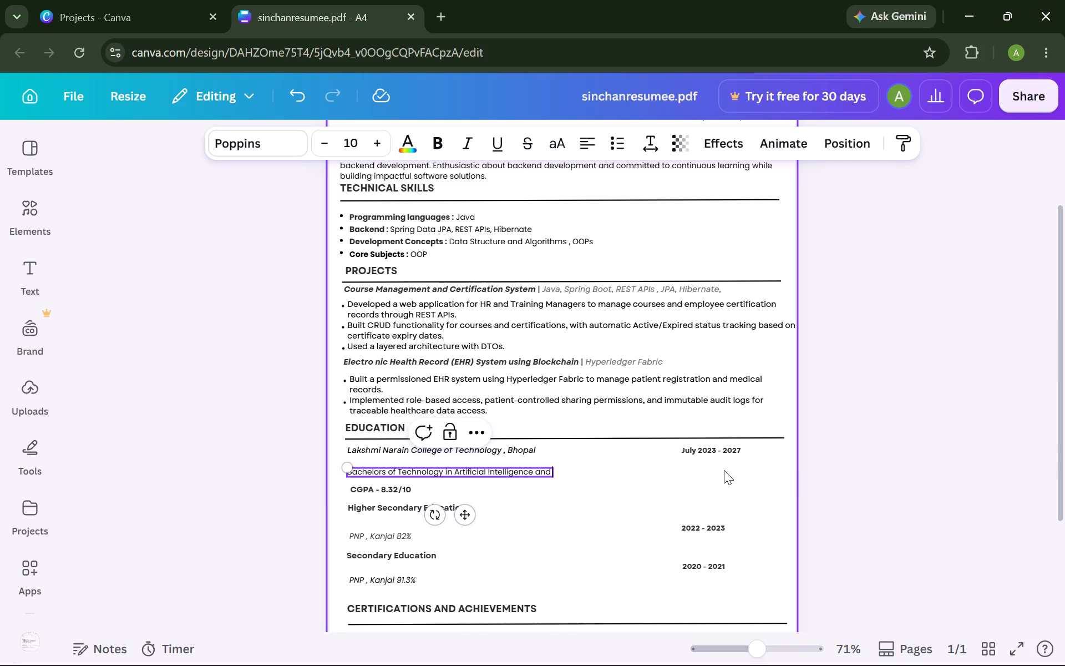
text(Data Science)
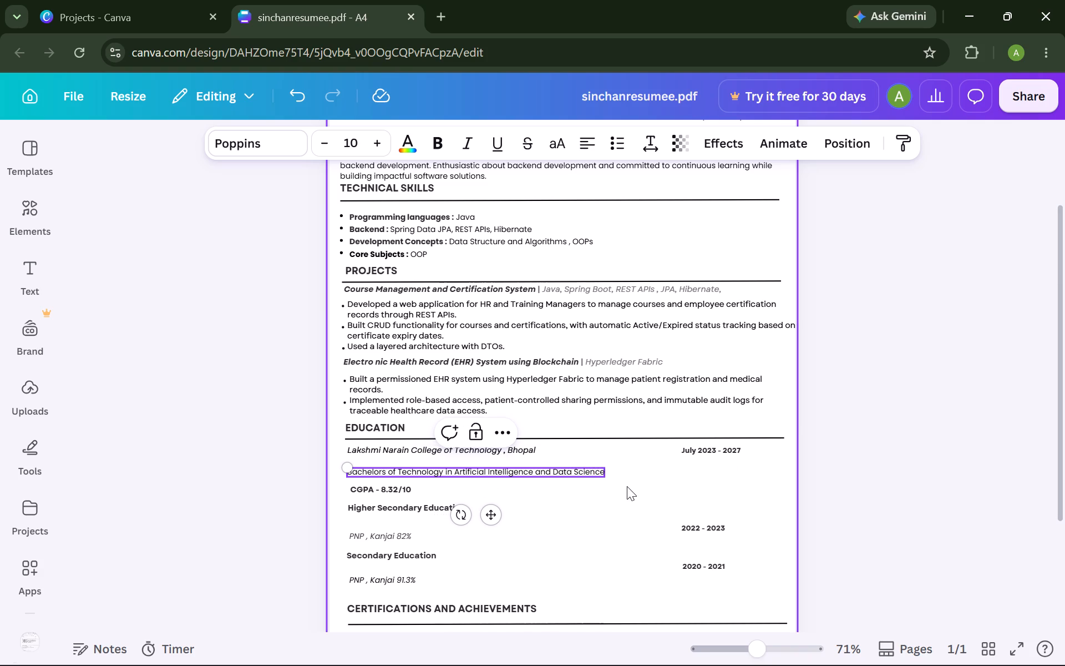
click(653, 476)
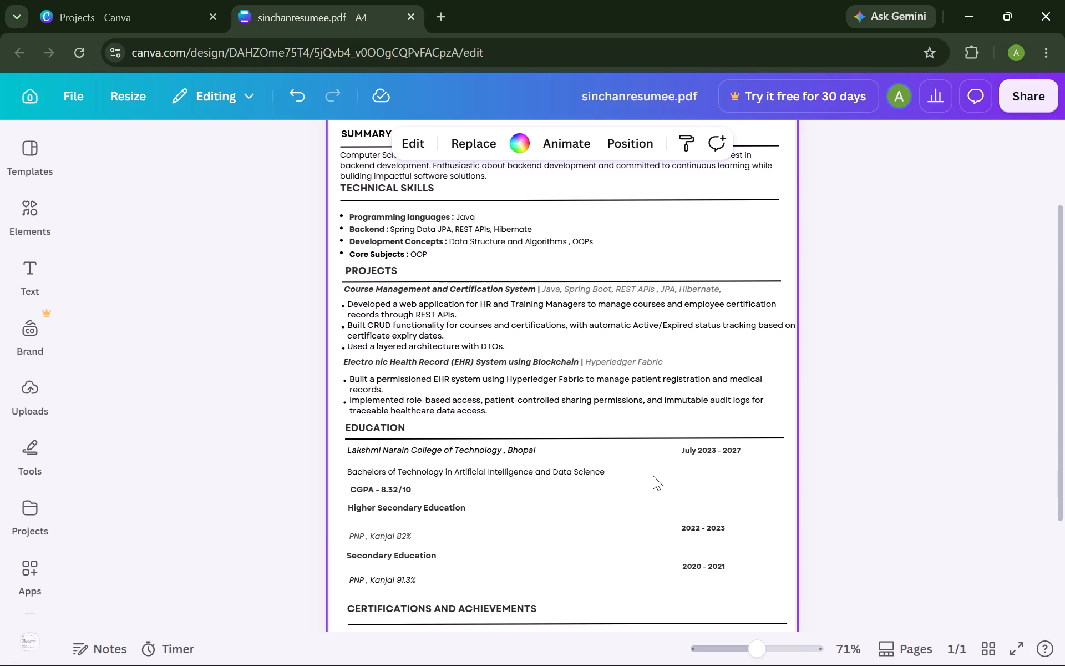
Set the CGPA in the Education section to 8.35/10.
scroll(653, 476, down, 1)
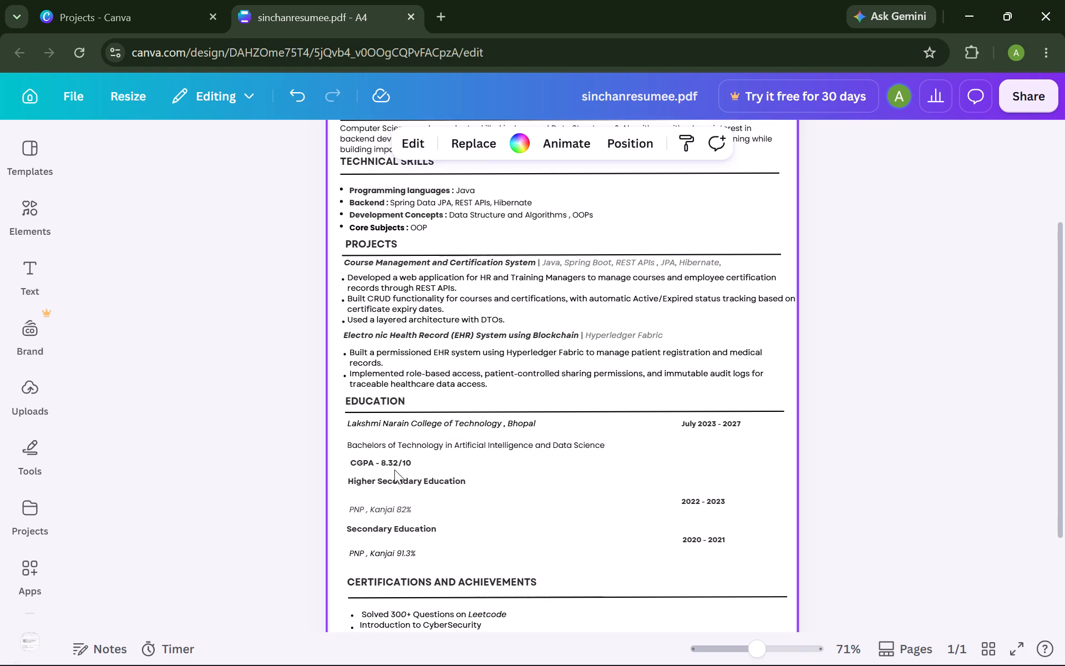
click(398, 457)
click(398, 457)
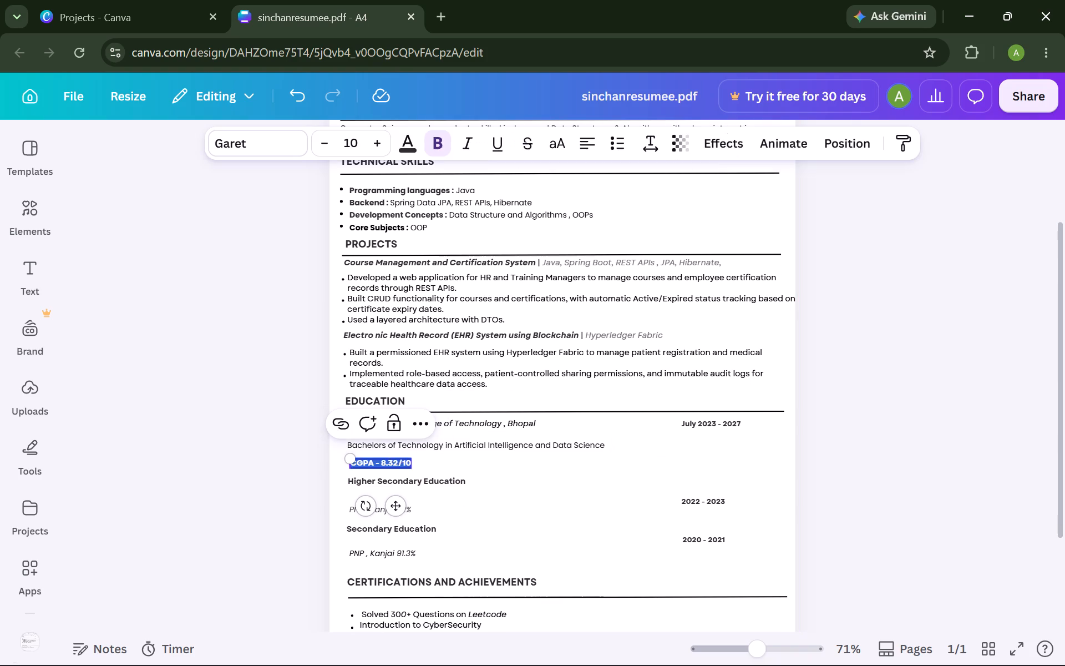
click(399, 463)
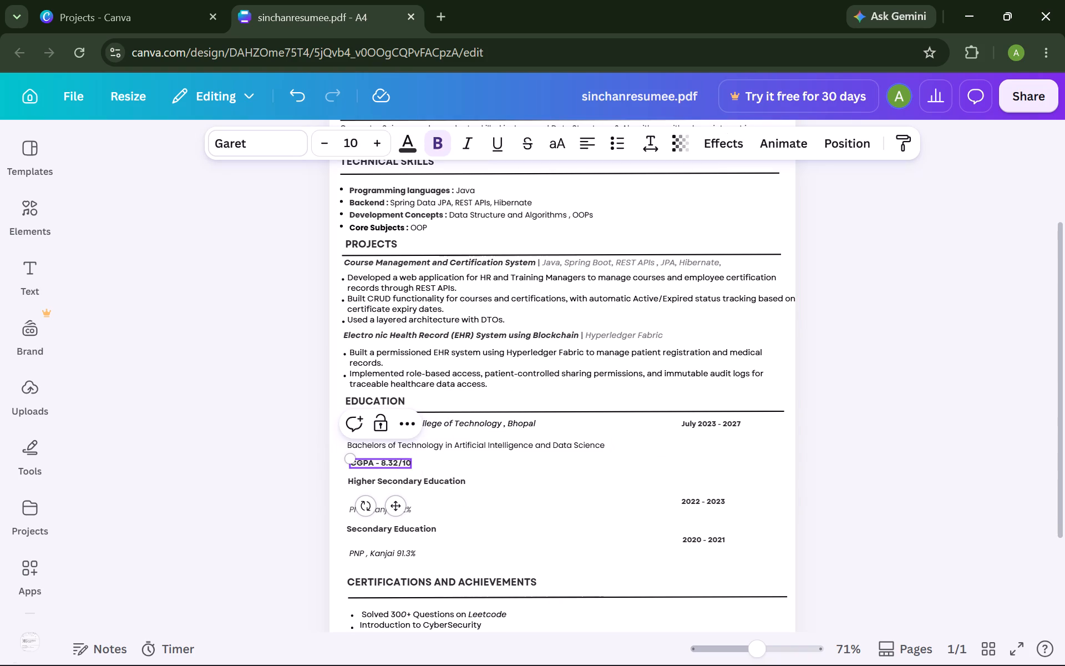
key(BackSpace)
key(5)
click(497, 522)
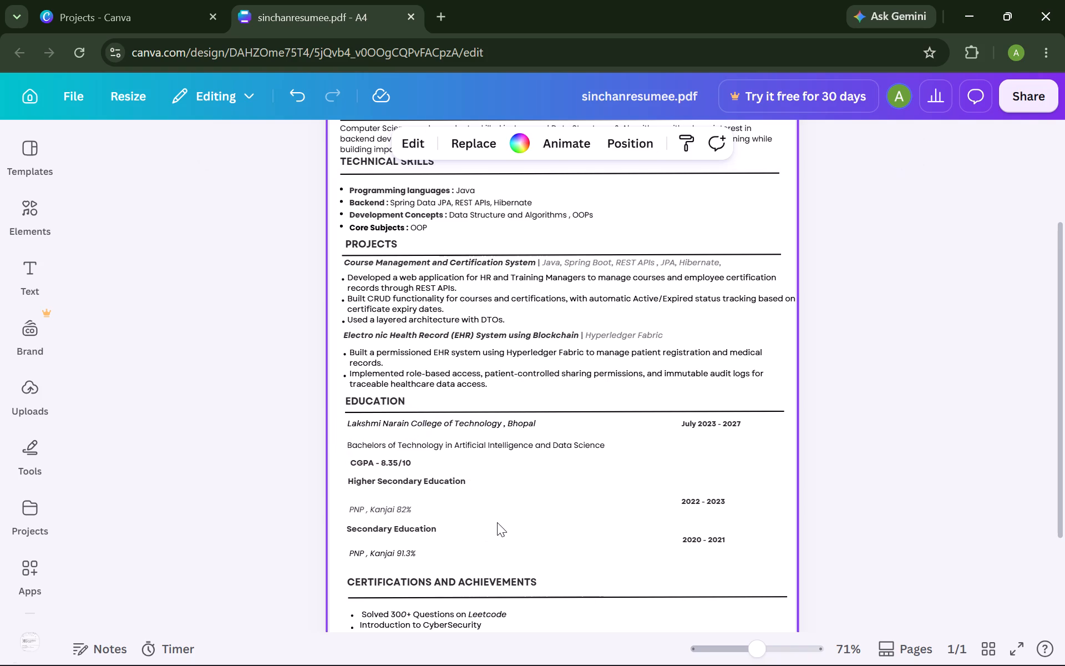
Set the Higher Secondary Education percentage to 78.6%.
double_click(405, 504)
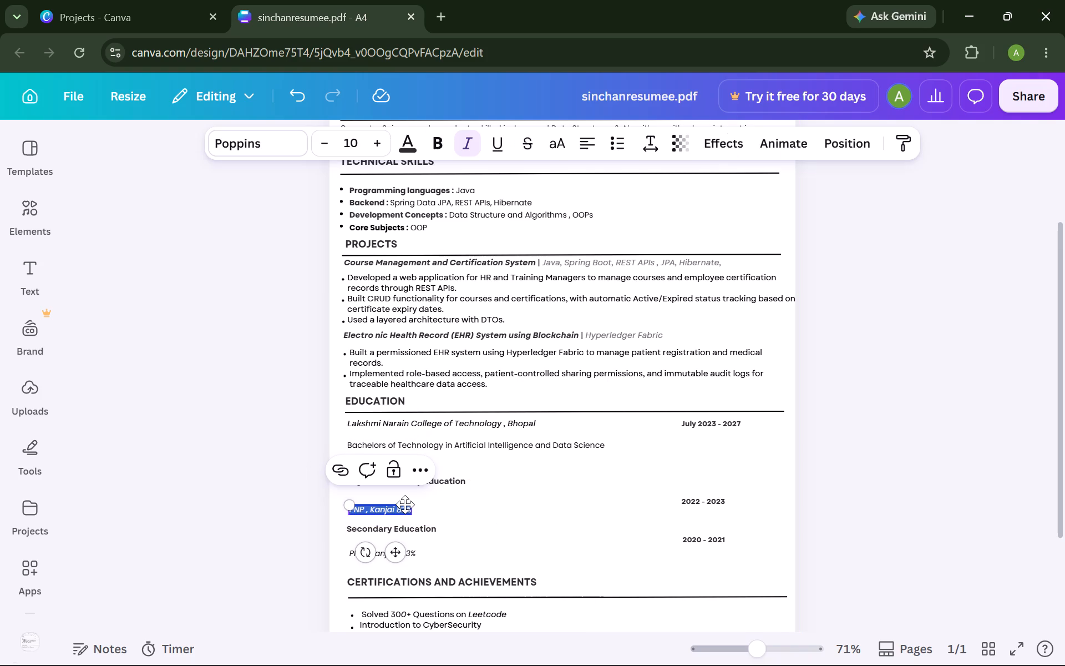
click(405, 504)
click(405, 504)
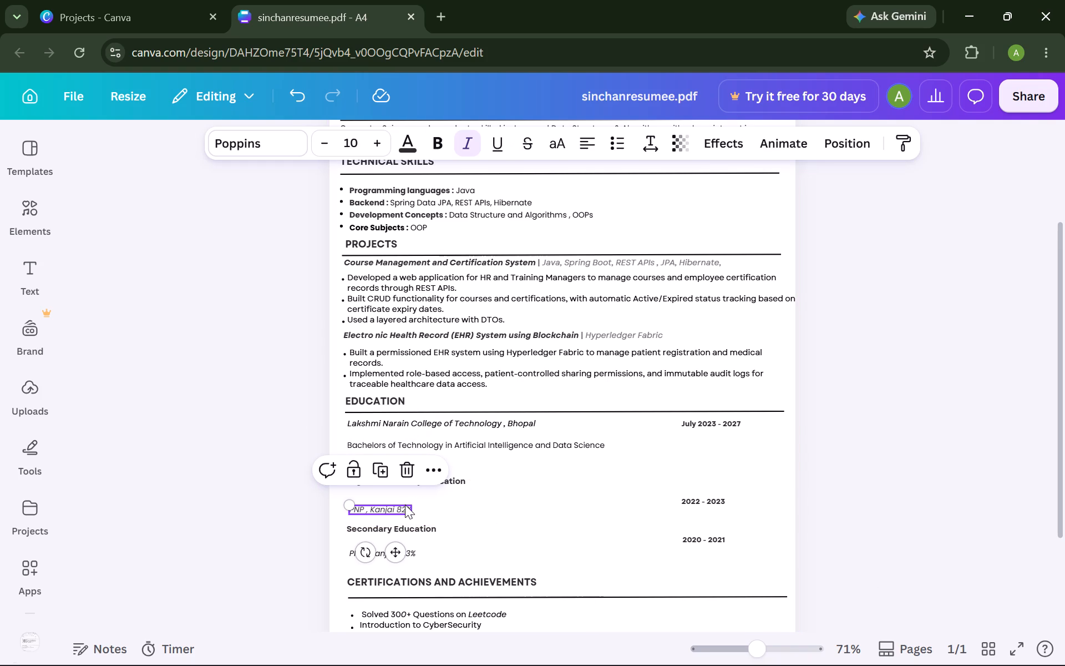
double_click(405, 506)
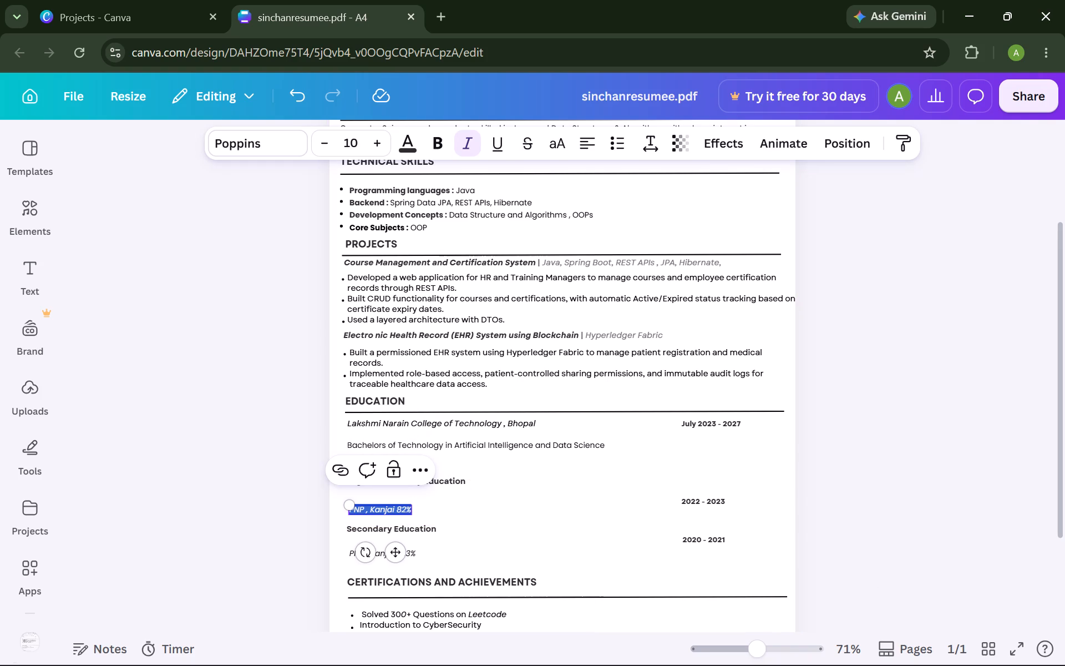
click(405, 506)
key(BackSpace)
key(BackSpace)
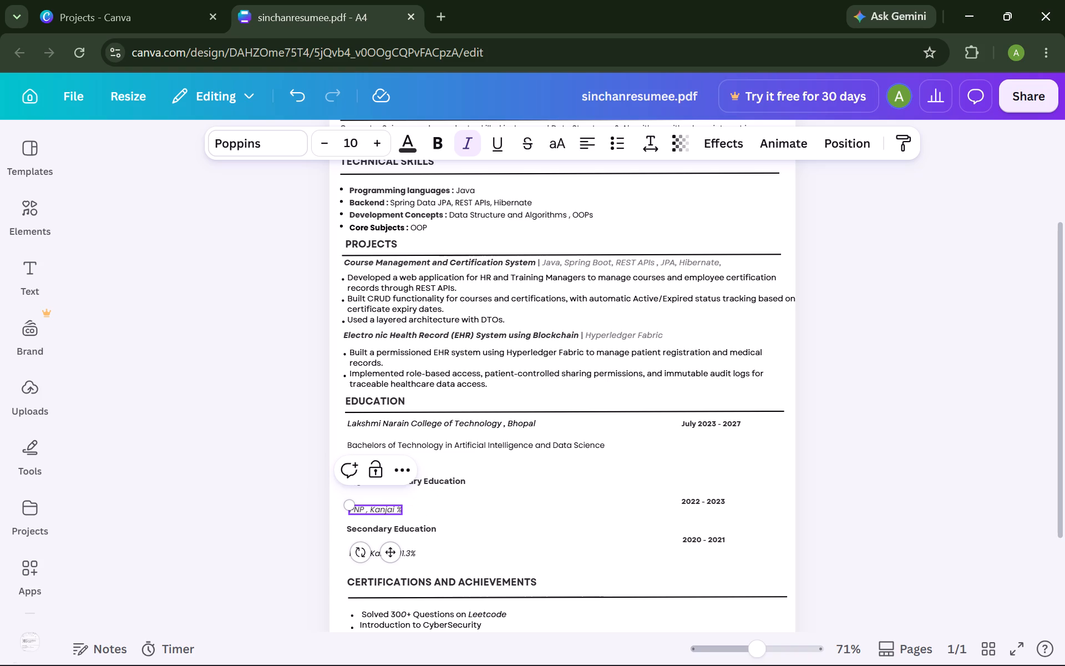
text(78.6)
click(242, 490)
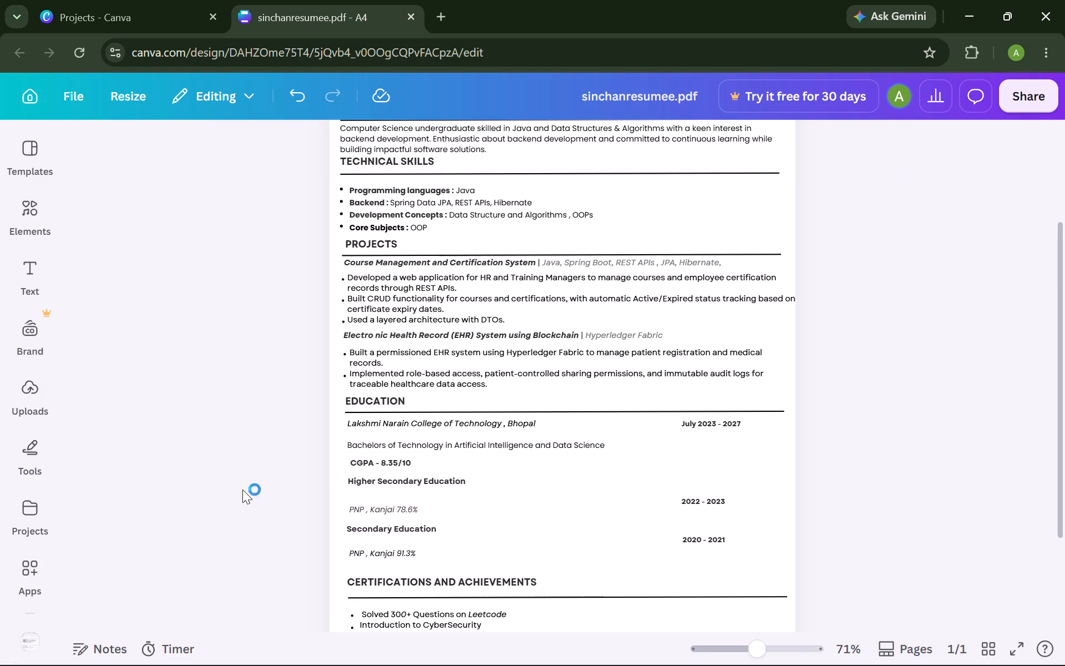
Set the Secondary Education percentage to 90%.
double_click(411, 549)
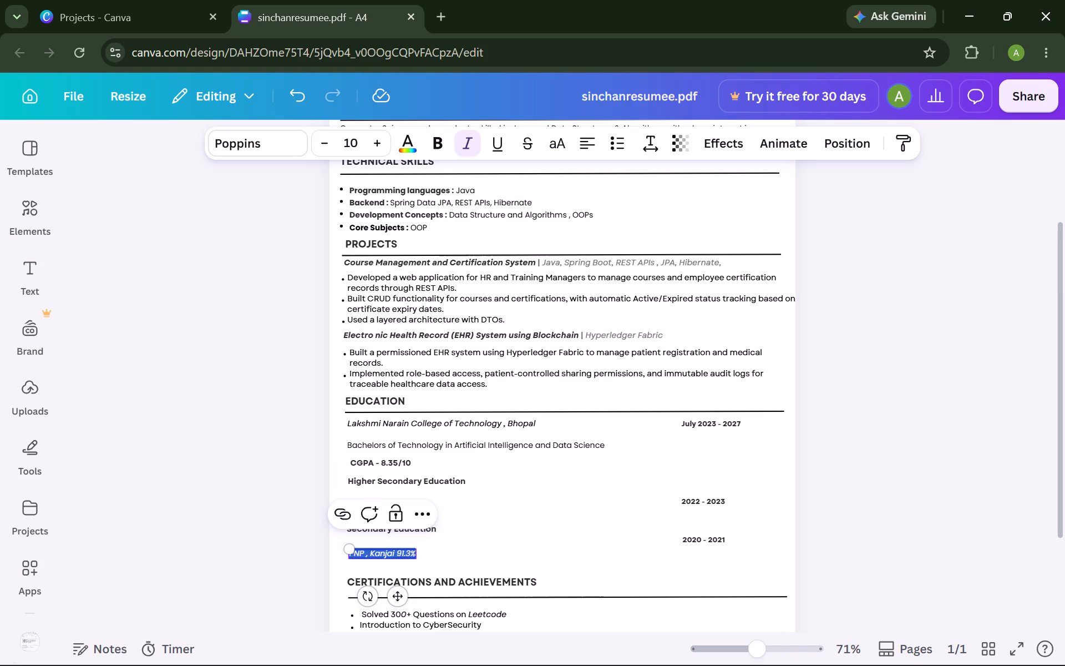
click(411, 549)
key(BackSpace)
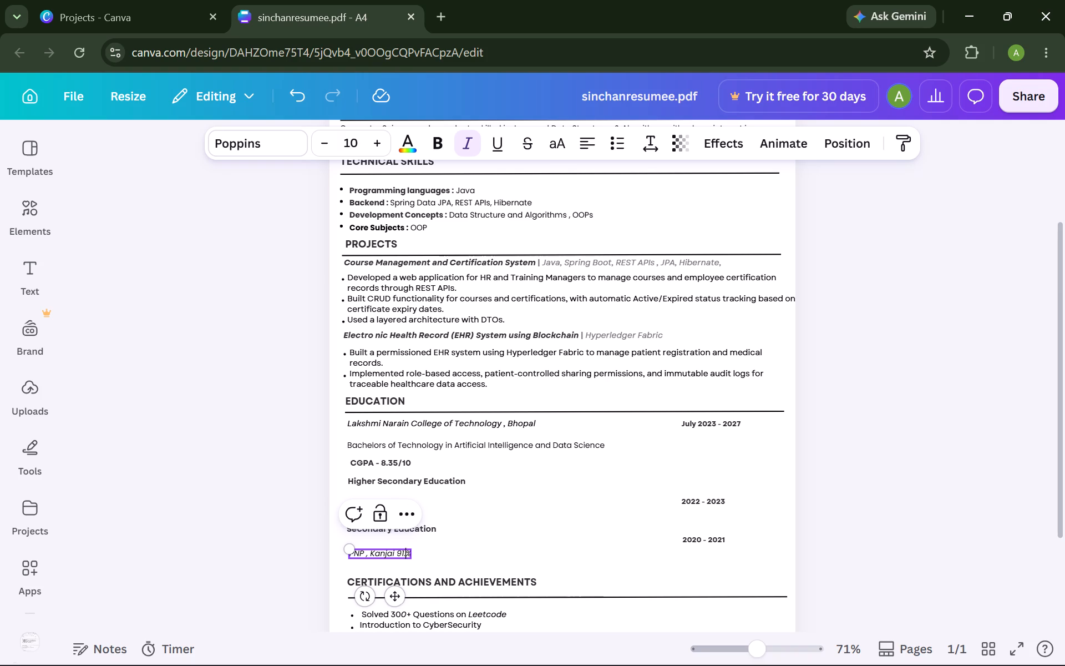
key(BackSpace)
key(BackSpace)
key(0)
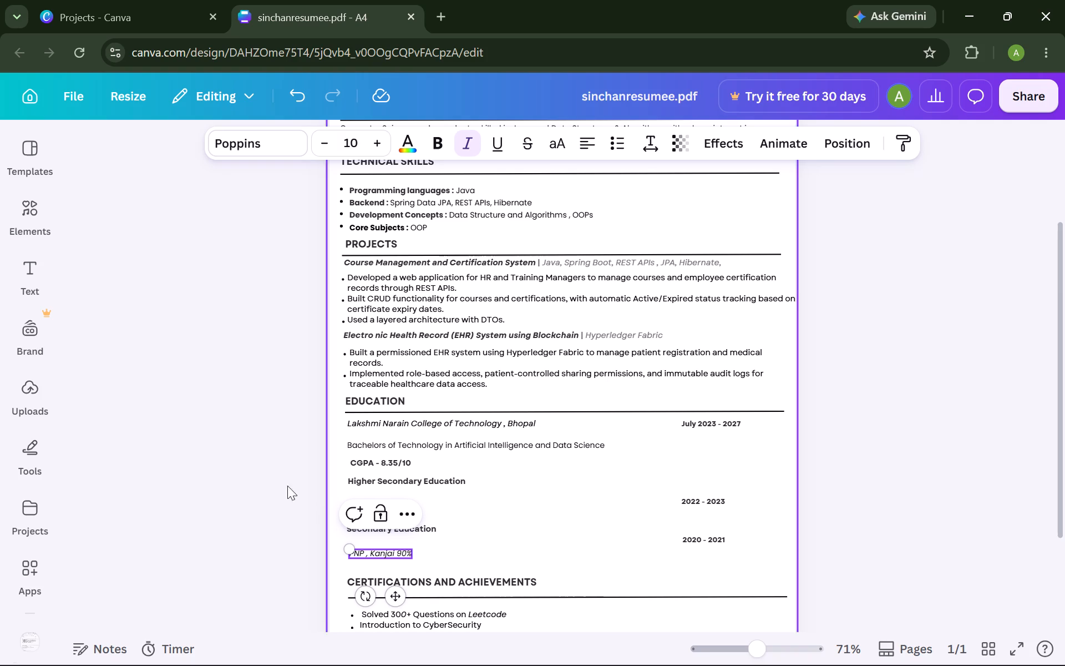
click(283, 485)
Change the CyberSecurity entry under Certifications and Achievements to read "Introduction to Machine Learning".
scroll(524, 477, down, 2)
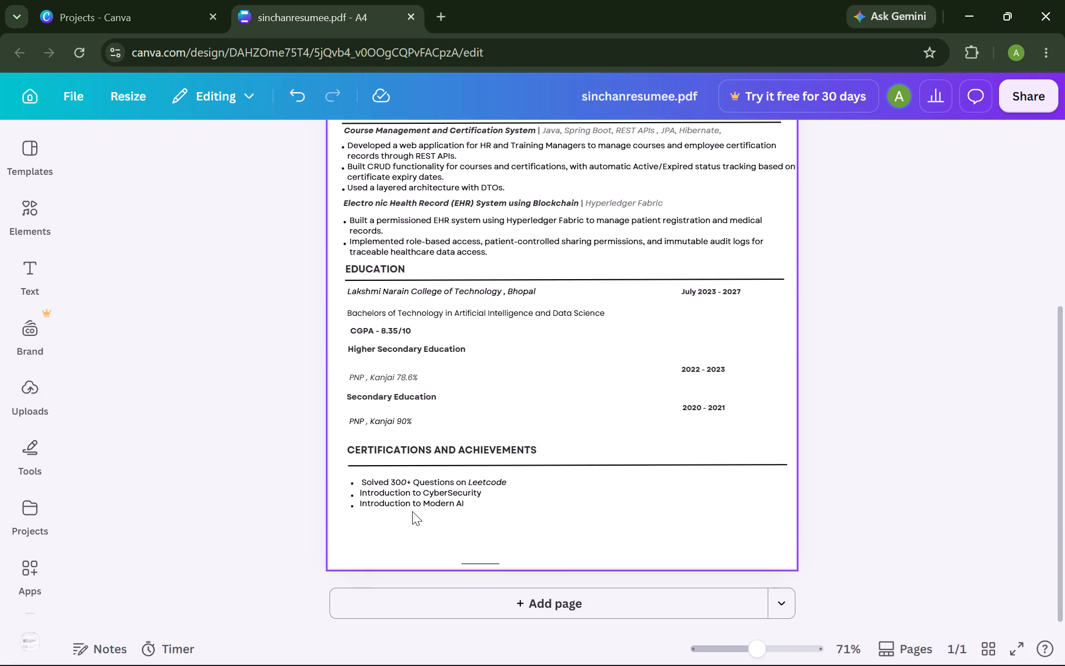
click(442, 495)
click(442, 495)
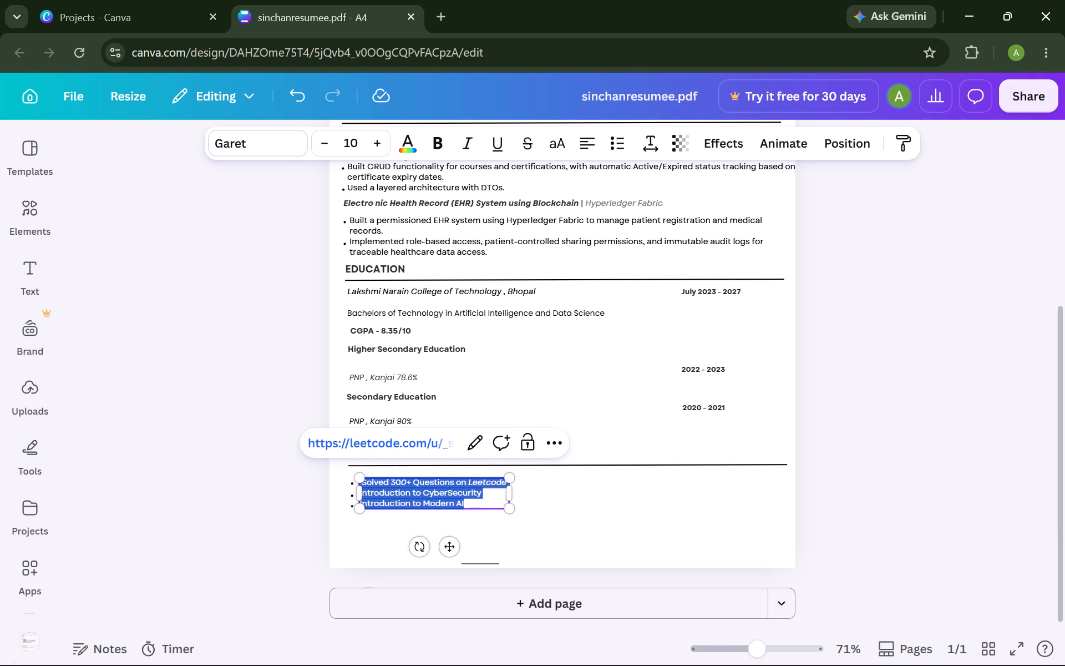
click(468, 490)
click(481, 491)
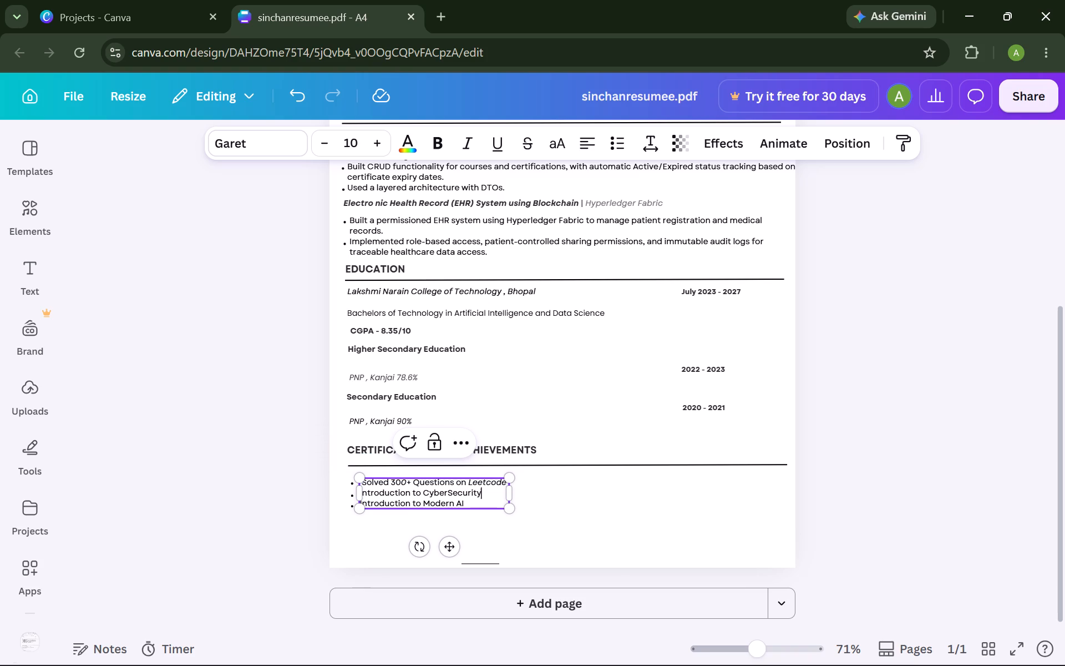
key(BackSpace)
key(BackSpace)
key(BackSpace)
key(BackSpace)
key(BackSpace)
key(BackSpace)
key(BackSpace)
key(BackSpace)
key(BackSpace)
key(BackSpace)
key(BackSpace)
key(BackSpace)
key(BackSpace)
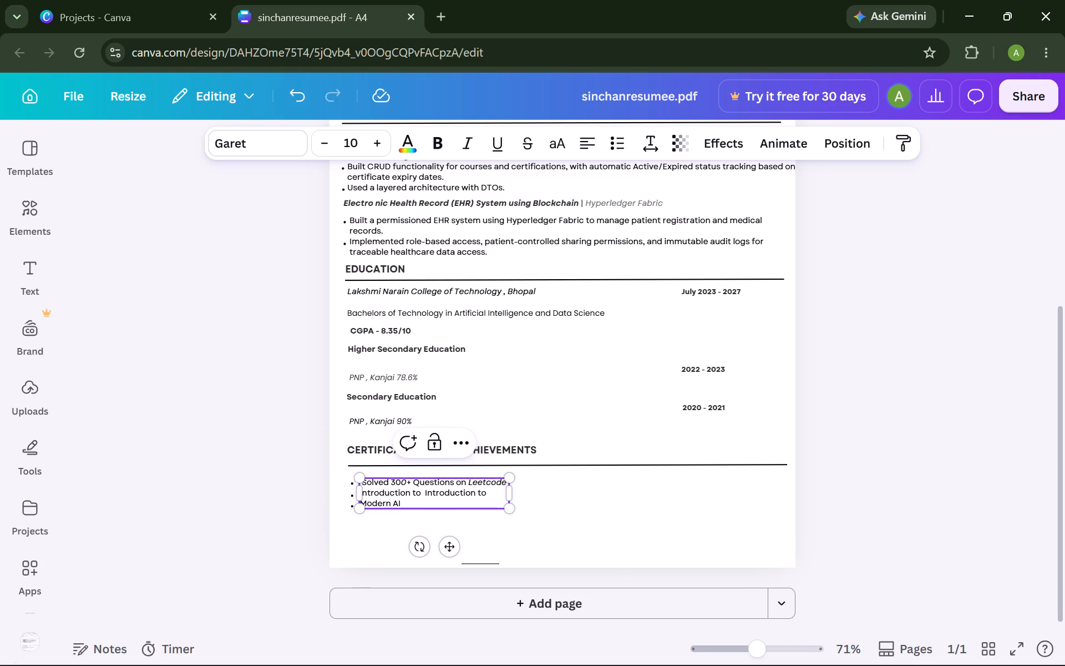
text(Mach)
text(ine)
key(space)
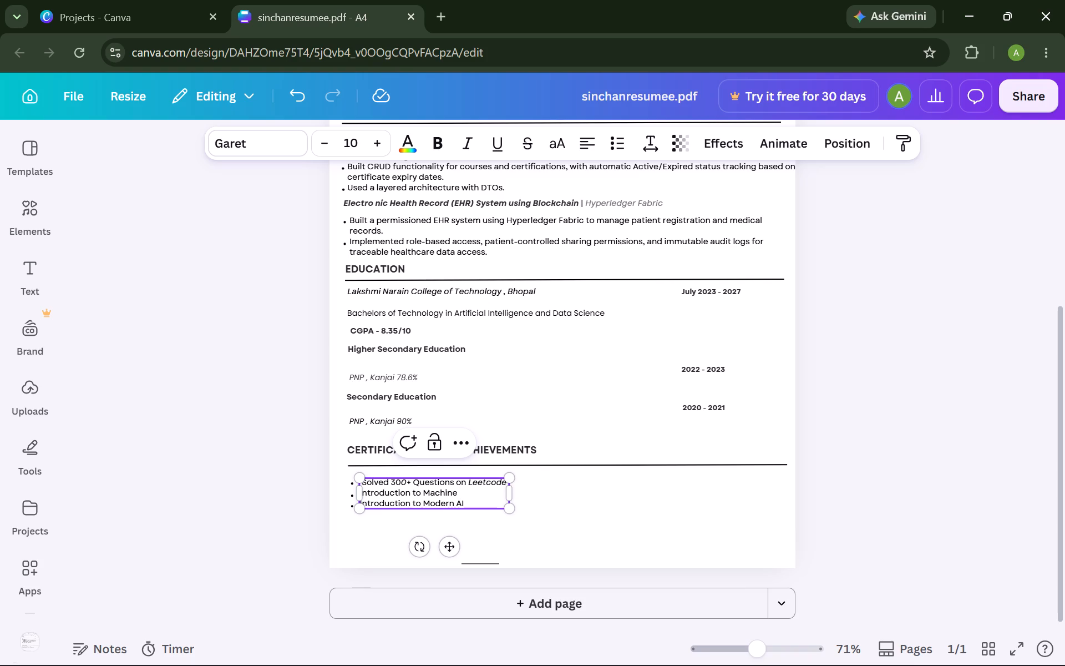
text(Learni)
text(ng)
click(252, 467)
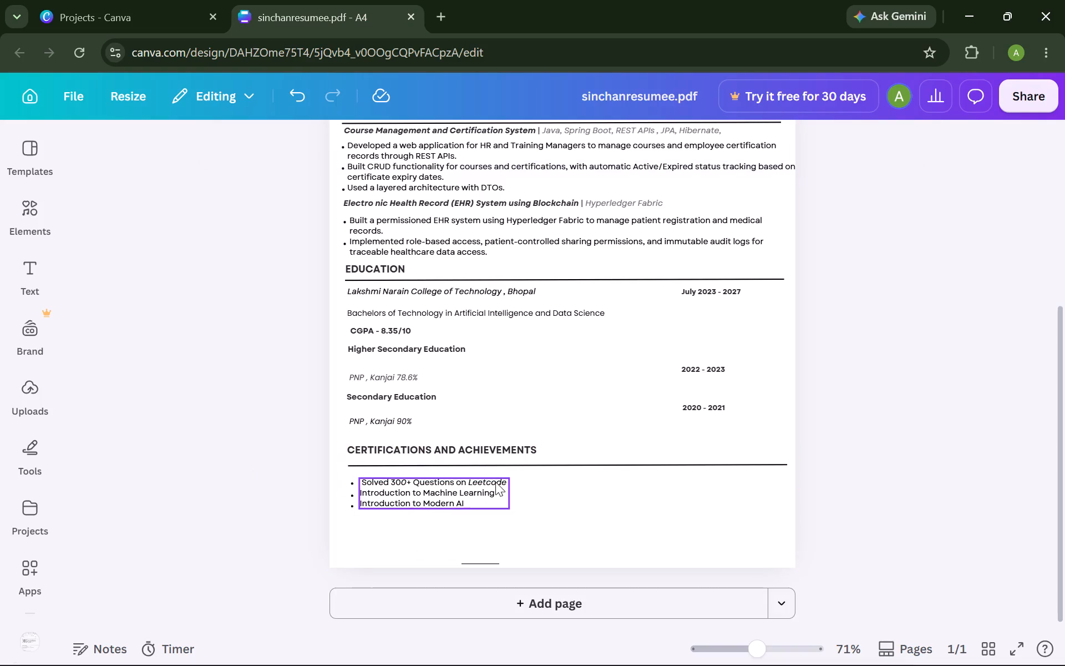
Nudge the name heading at the top of the resume slightly upward, away from the contact line.
scroll(504, 441, up, 1)
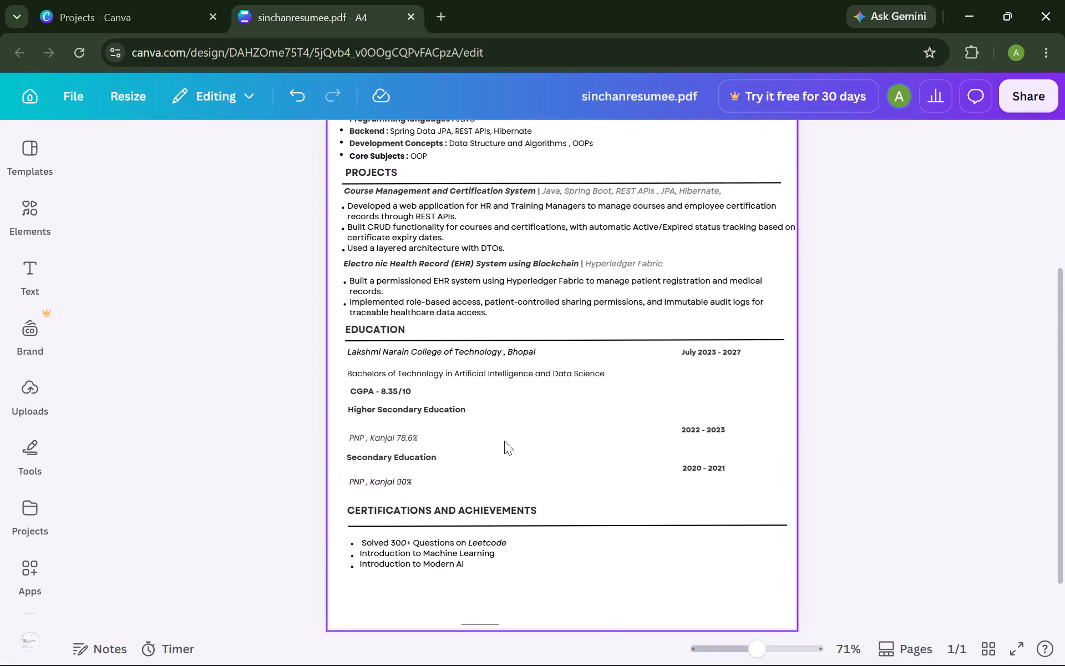
scroll(504, 441, up, 3)
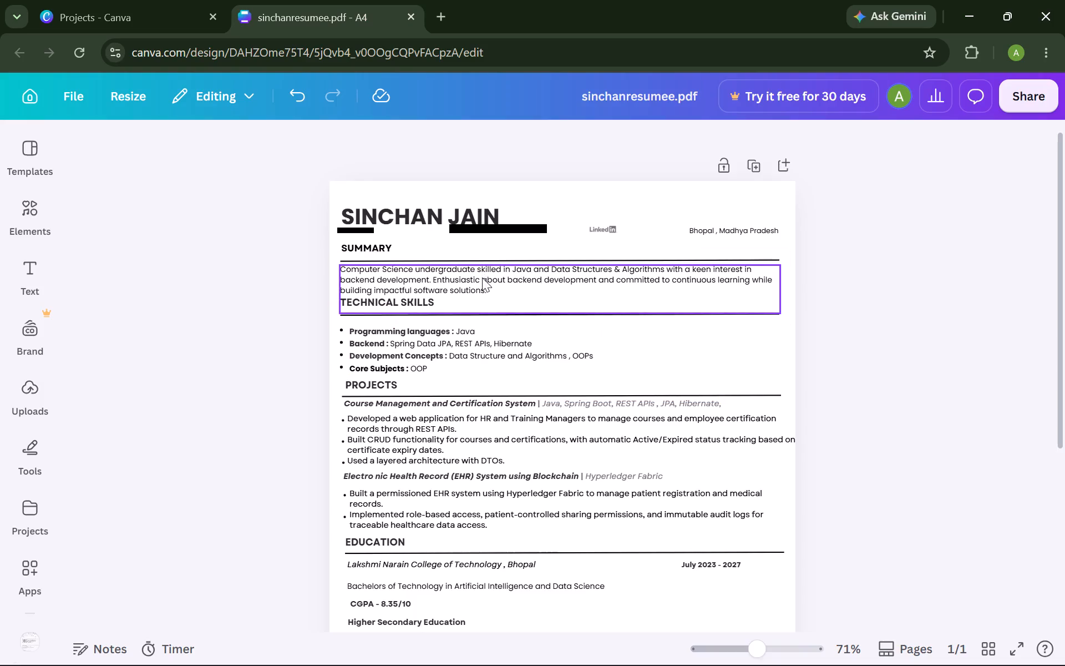
click(460, 213)
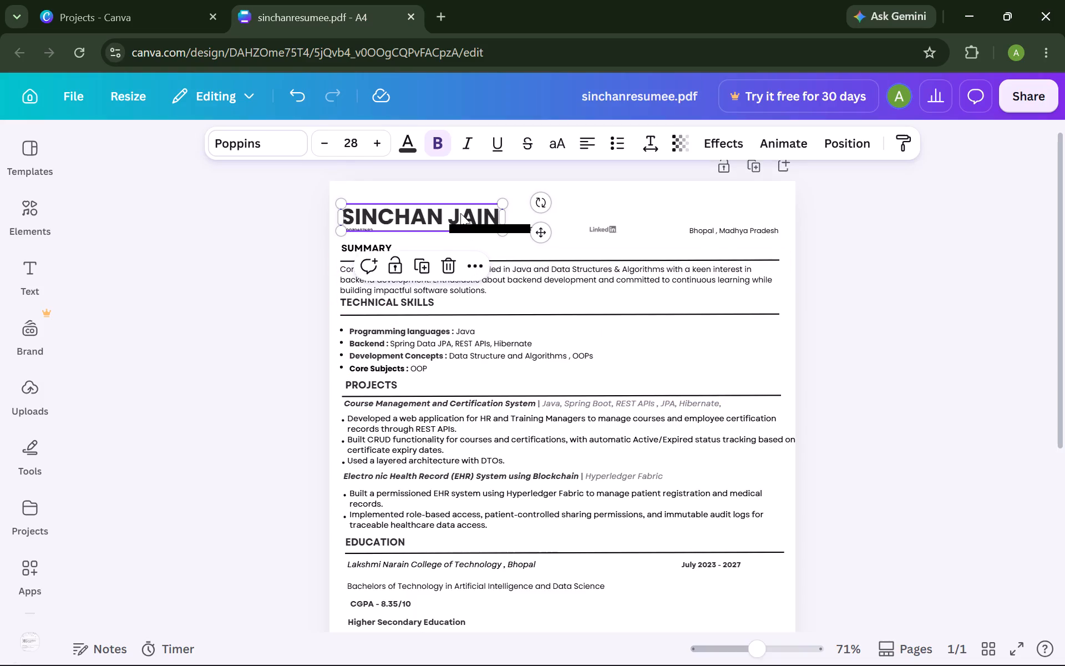
click(460, 213)
key(Up)
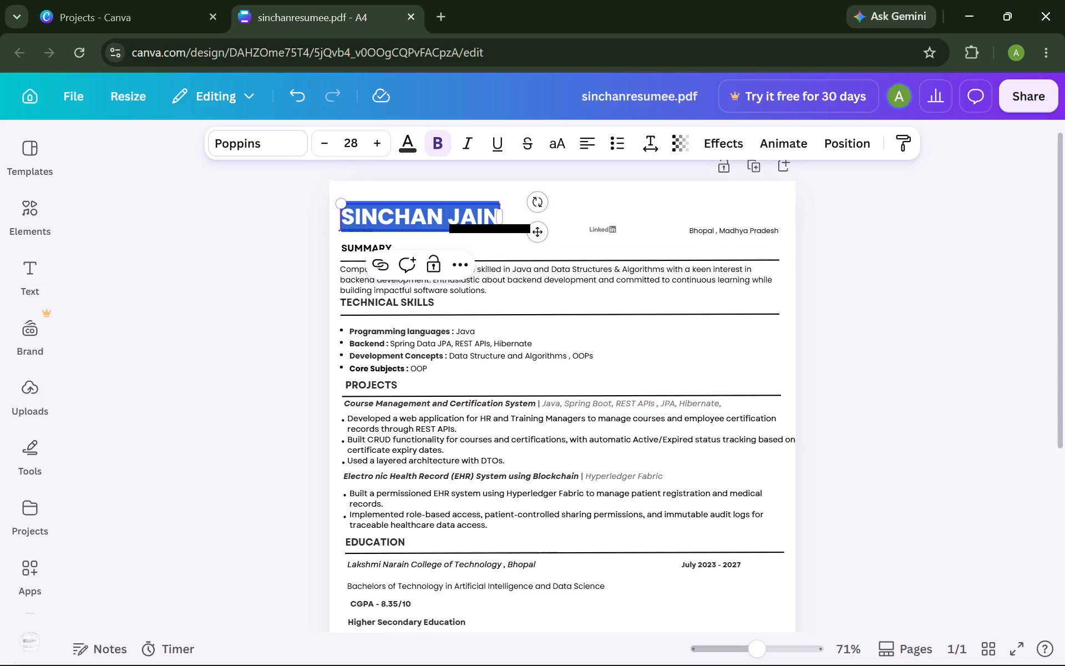
click(305, 245)
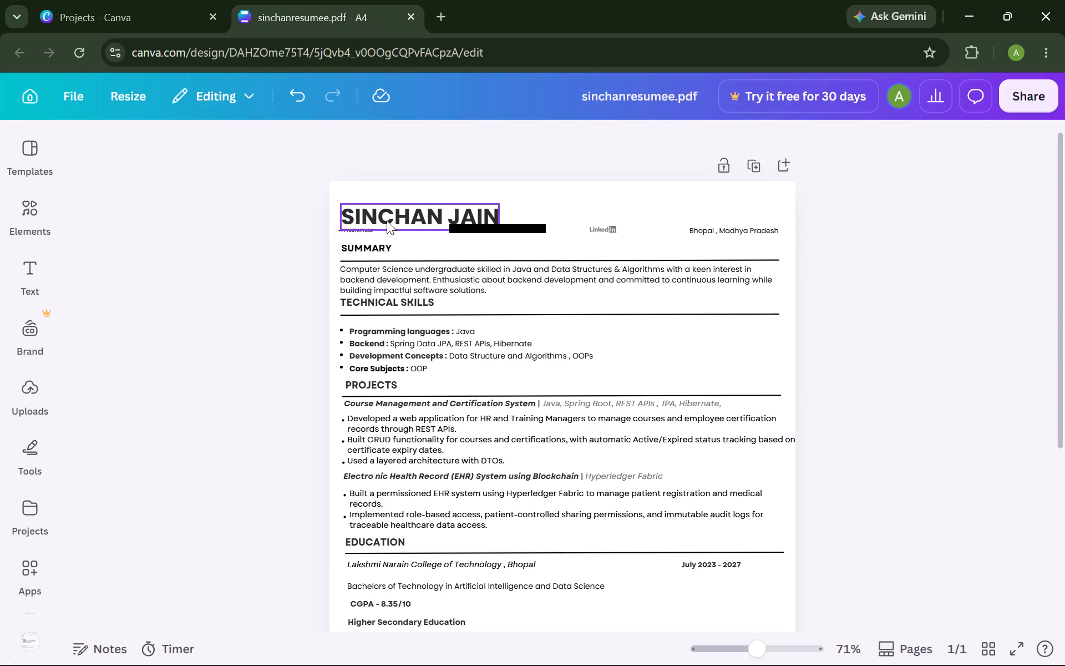
click(392, 214)
key(Up)
key(Up)
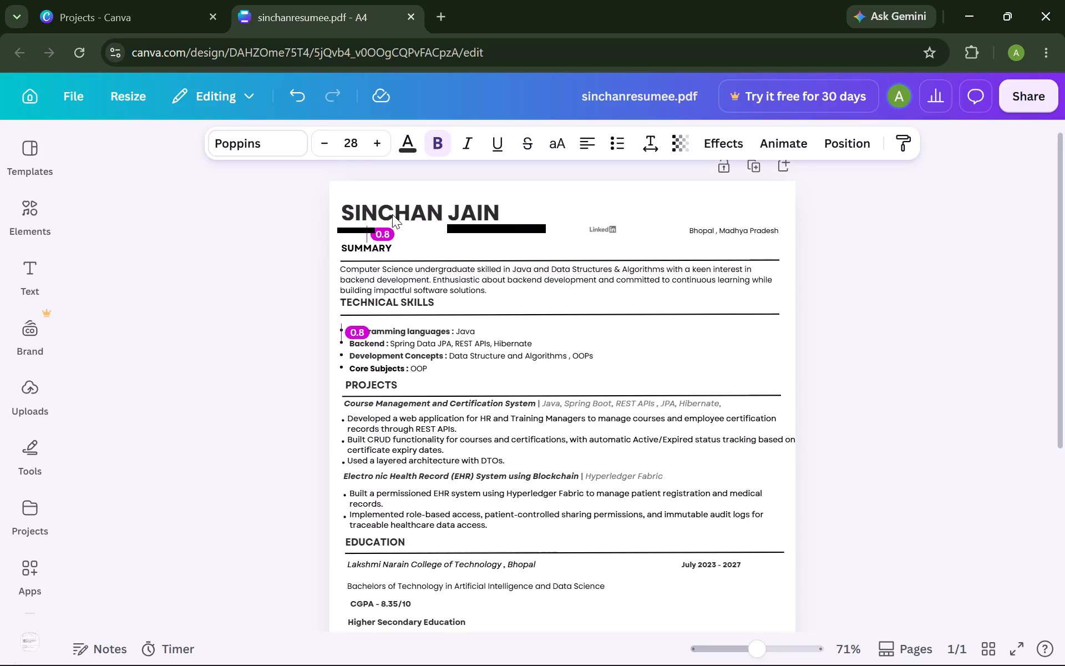
Replace the surname in the resume's name heading with the new owner's surname in capital letters.
click(481, 210)
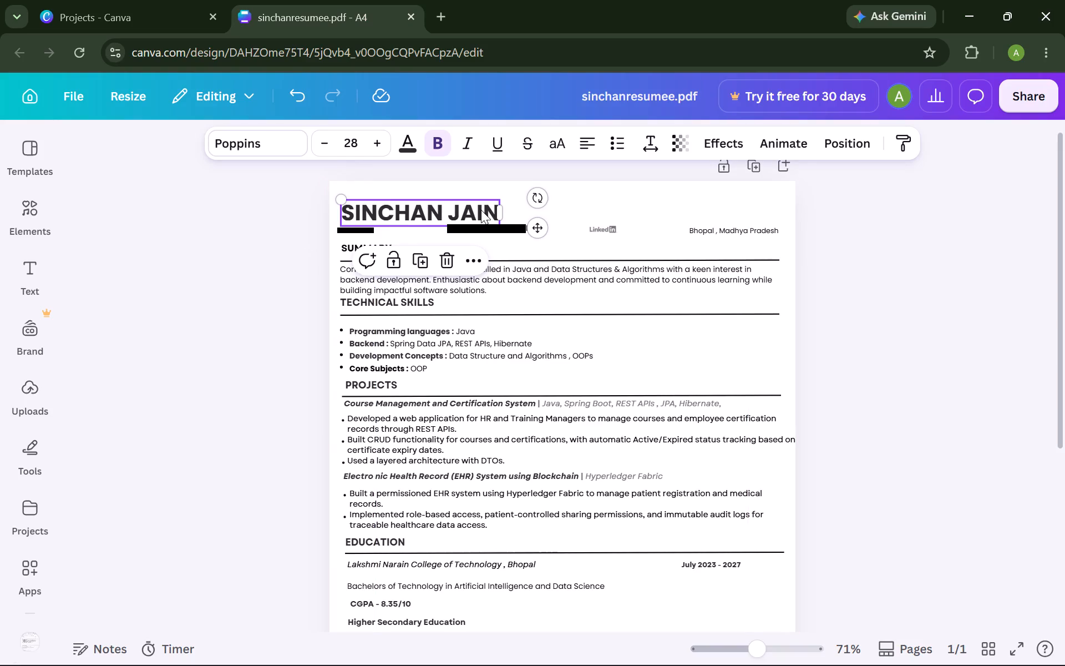
double_click(481, 210)
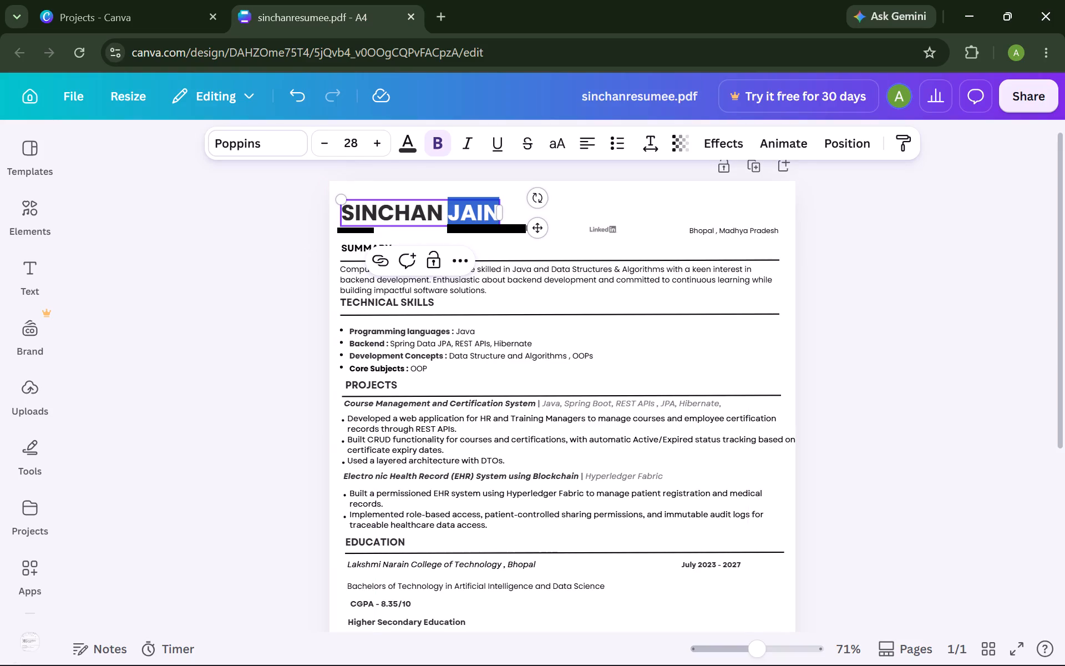
key(BackSpace)
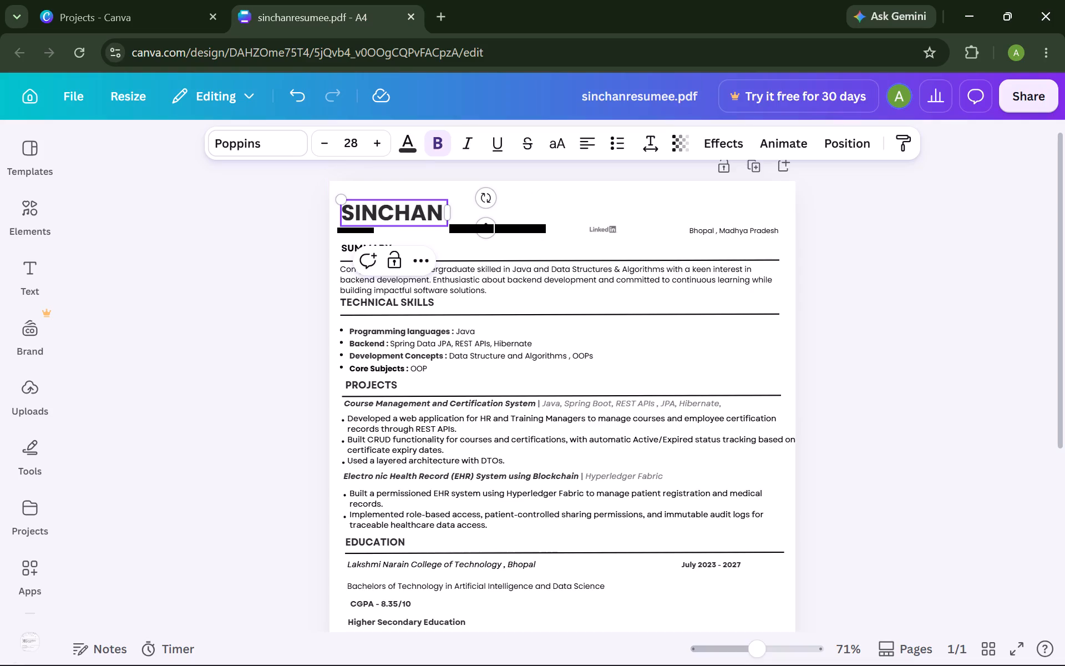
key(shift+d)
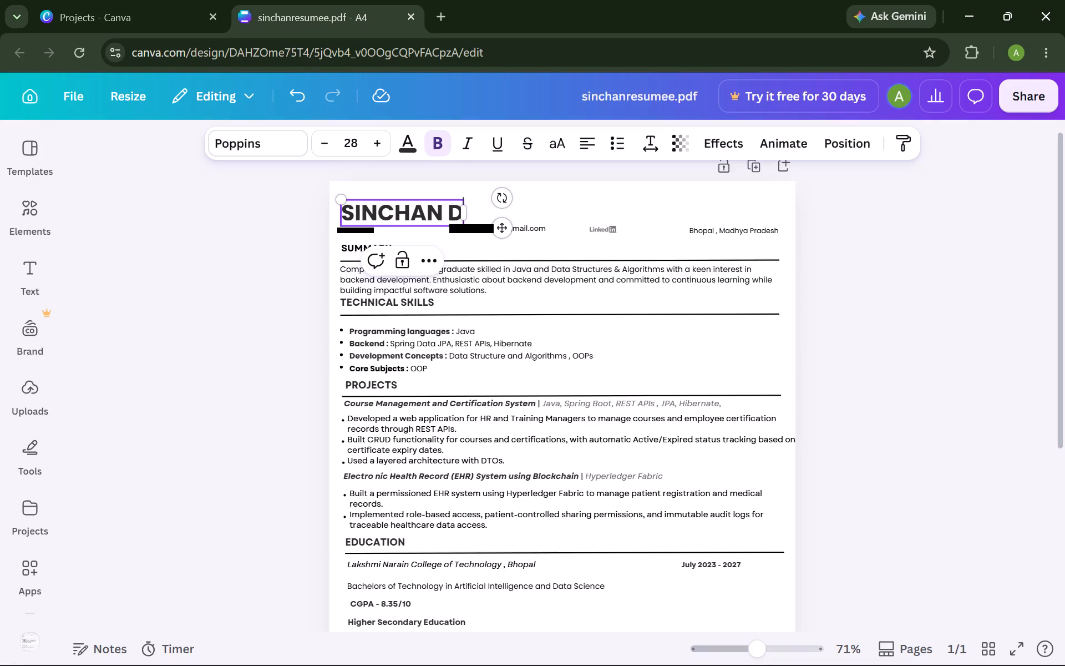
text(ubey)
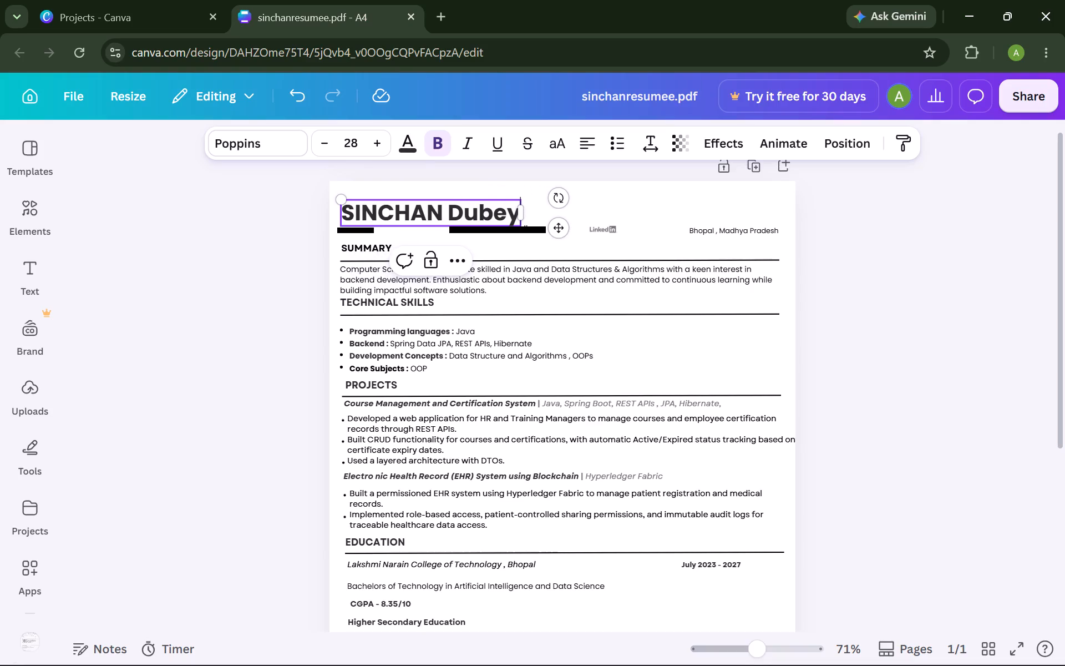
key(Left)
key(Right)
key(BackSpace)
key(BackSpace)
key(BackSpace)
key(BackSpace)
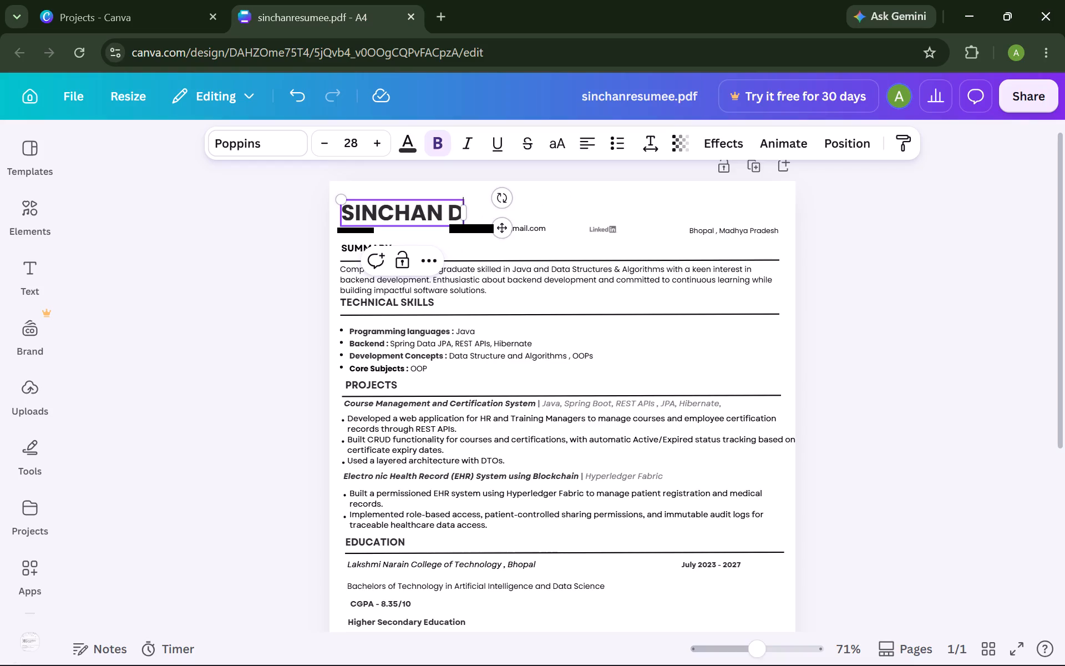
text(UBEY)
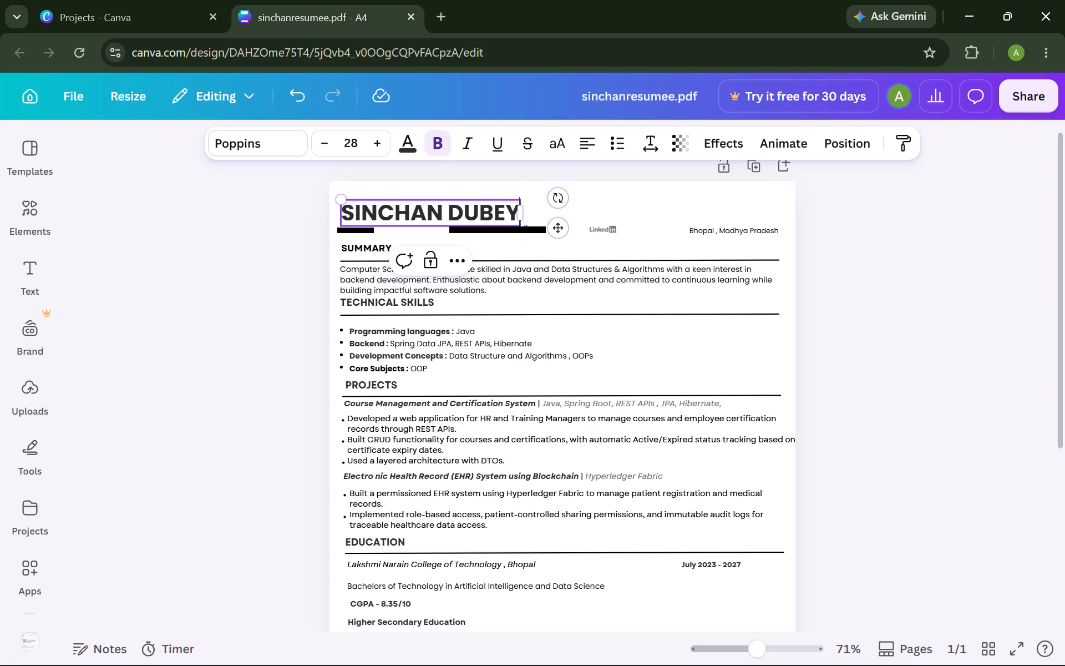
Replace the first name in the resume's name heading with the new owner's first name in capital letters.
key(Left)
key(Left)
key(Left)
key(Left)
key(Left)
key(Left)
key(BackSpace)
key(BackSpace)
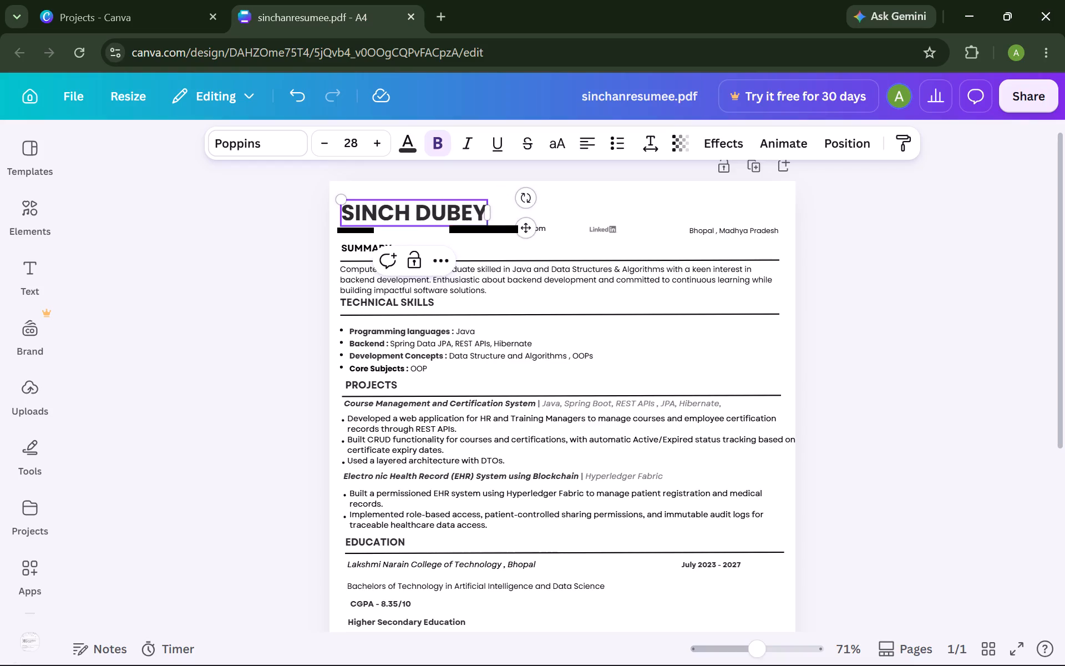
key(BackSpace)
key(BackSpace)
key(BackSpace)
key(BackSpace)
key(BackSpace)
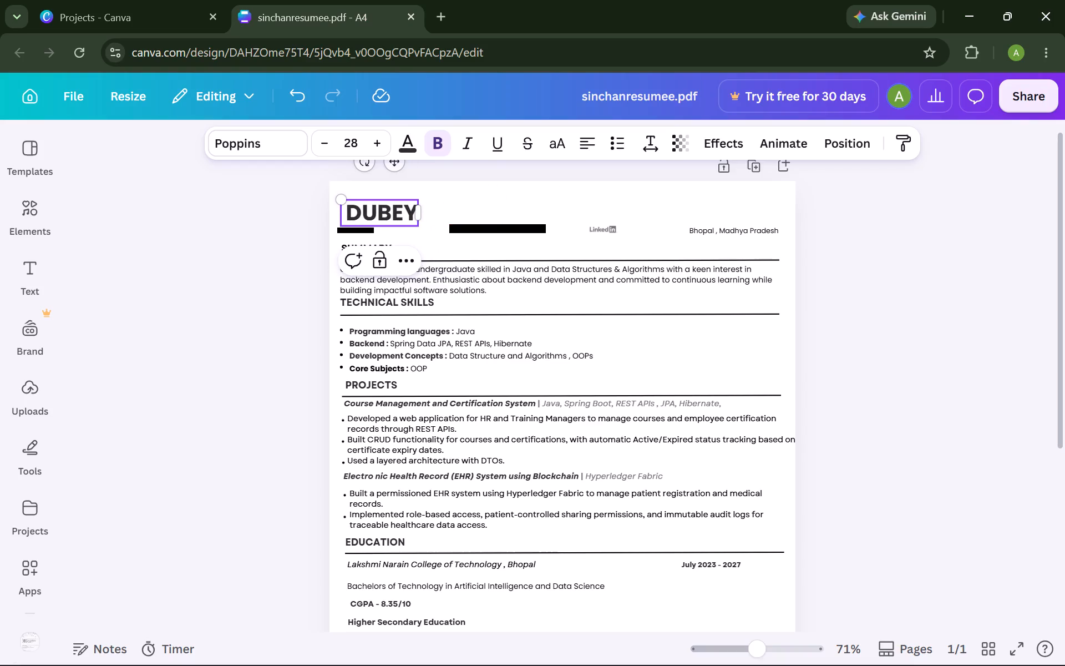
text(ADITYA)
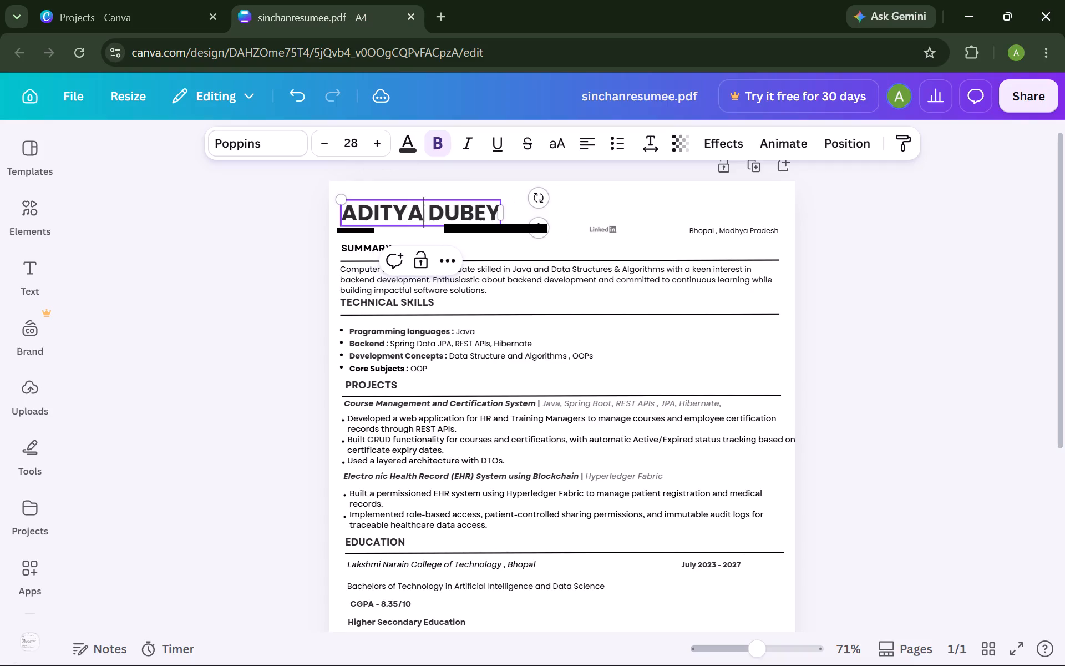
Set the font size of the first contact entry below the name heading to 10.
click(366, 233)
click(366, 233)
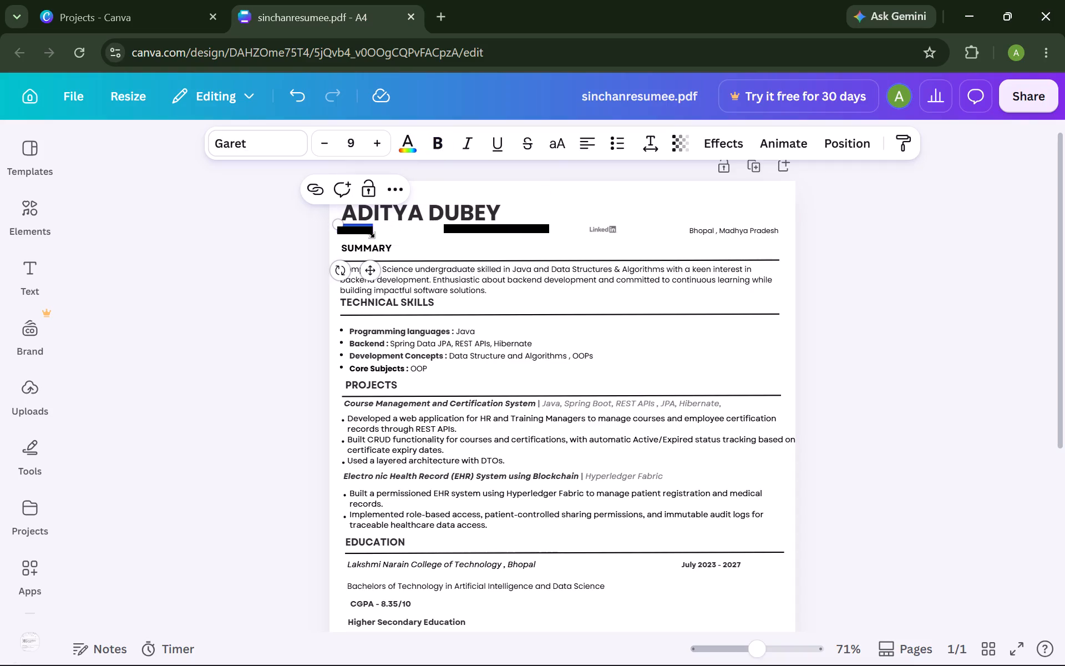
click(369, 233)
click(379, 135)
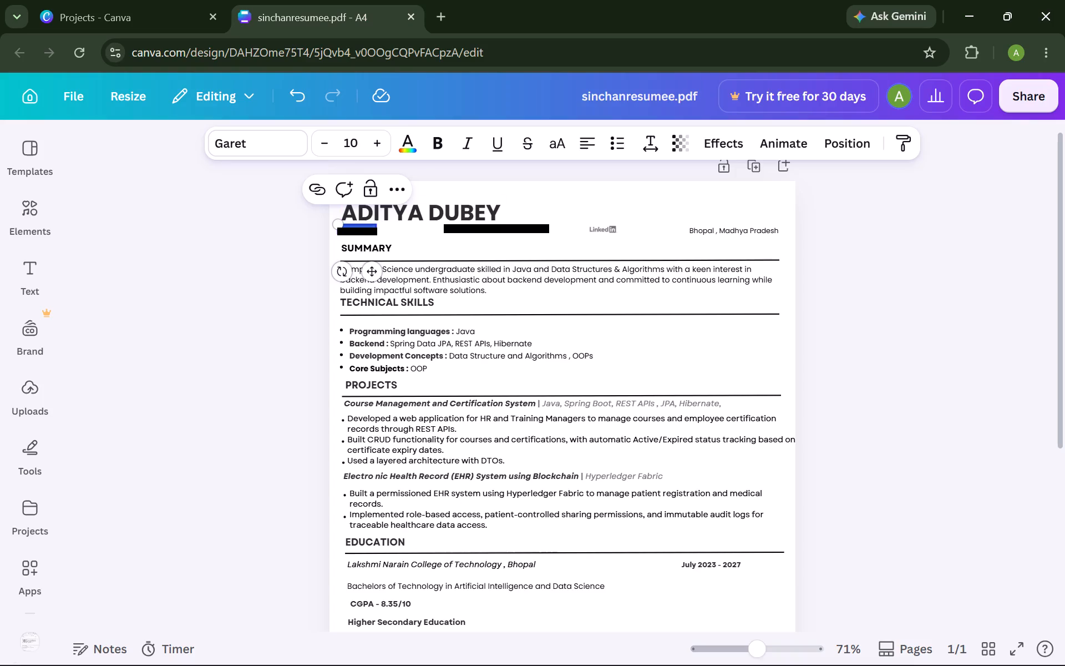
Nudge the first contact entry below the name heading slightly to the right.
click(365, 227)
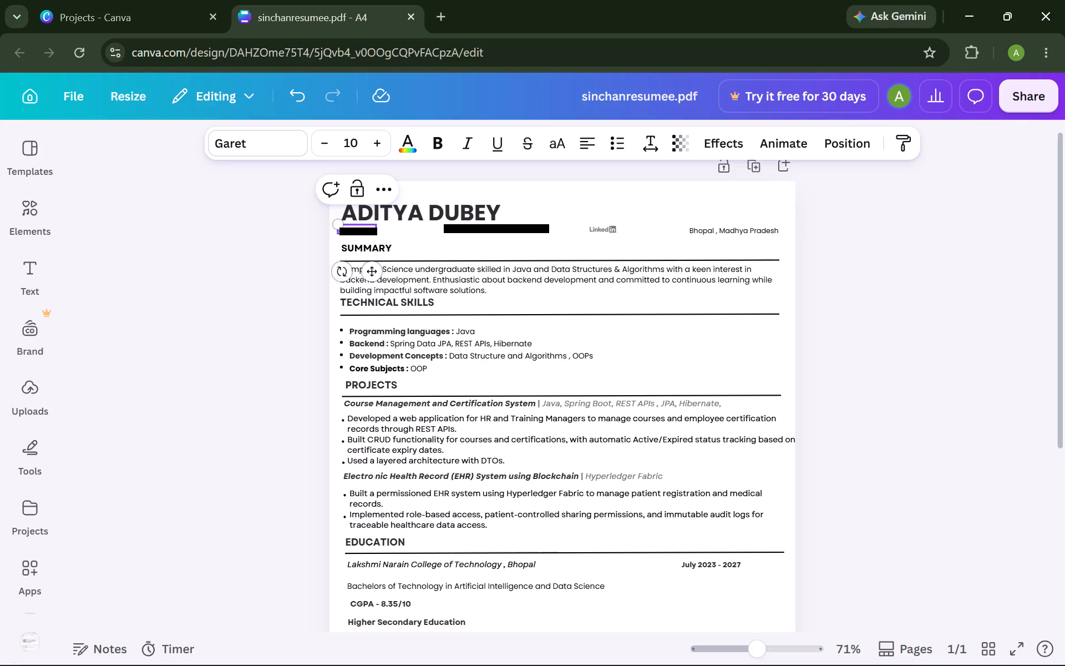
key(Right)
click(265, 268)
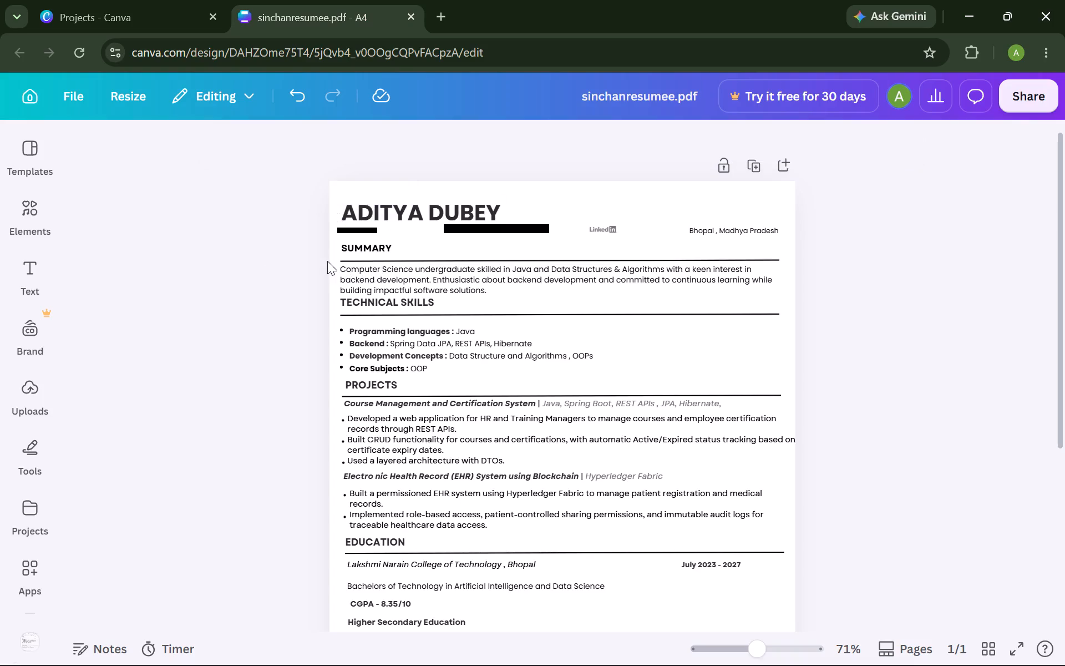
click(367, 228)
key(Right)
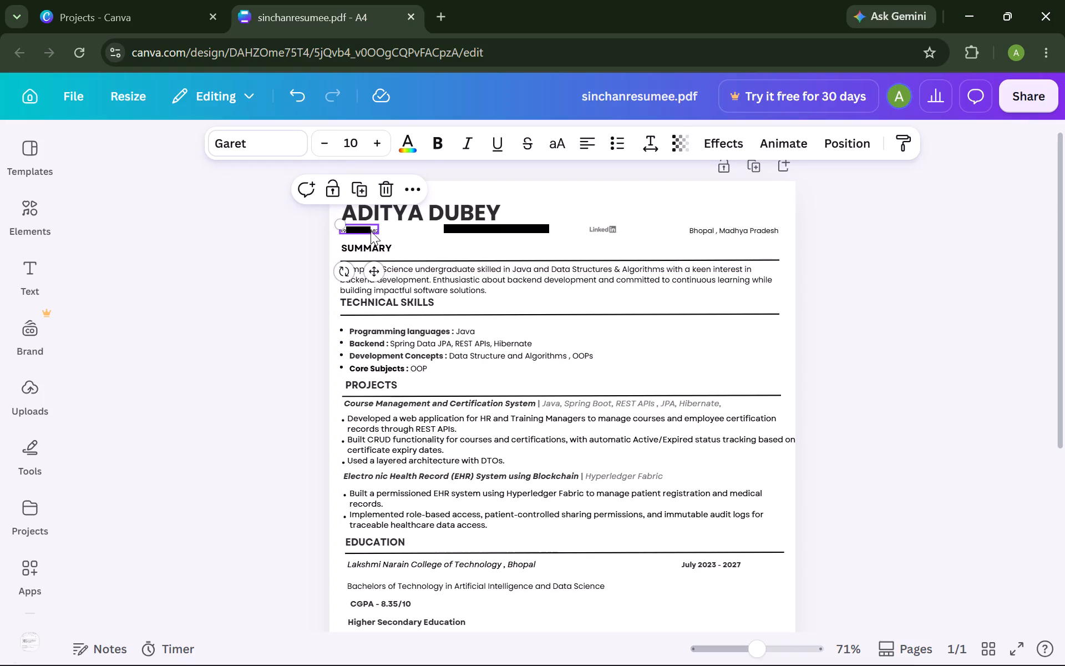
Open the text of the first contact entry below the name heading for editing.
click(376, 226)
click(376, 226)
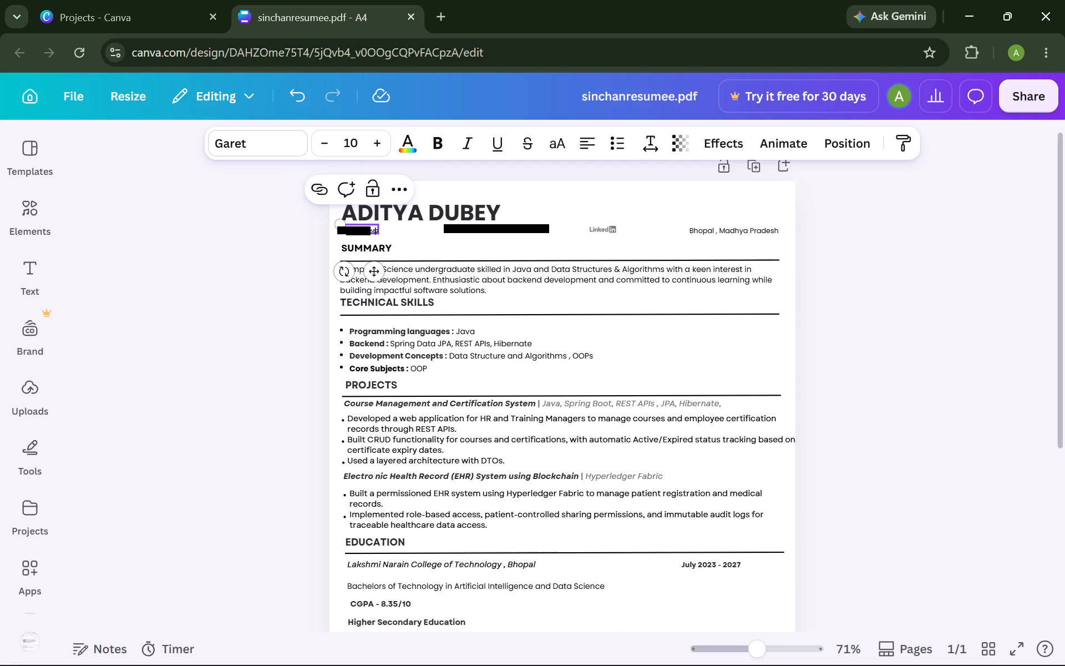
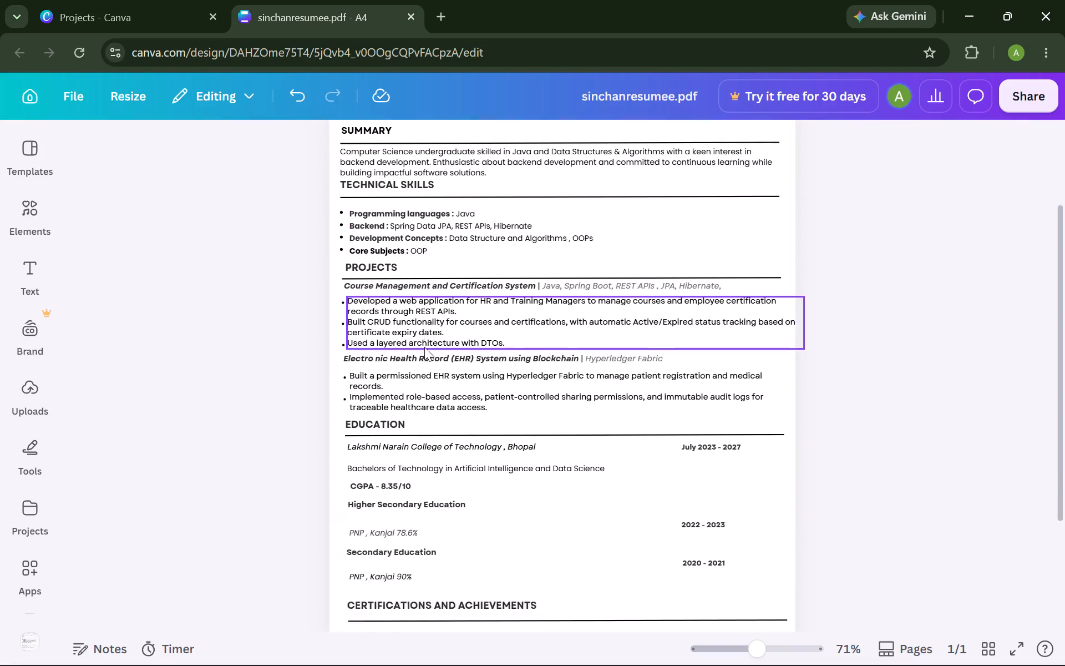
Review the resume's projects, education and certifications sections, checking the text of the Course Management and Certification System project.
scroll(461, 341, down, 1)
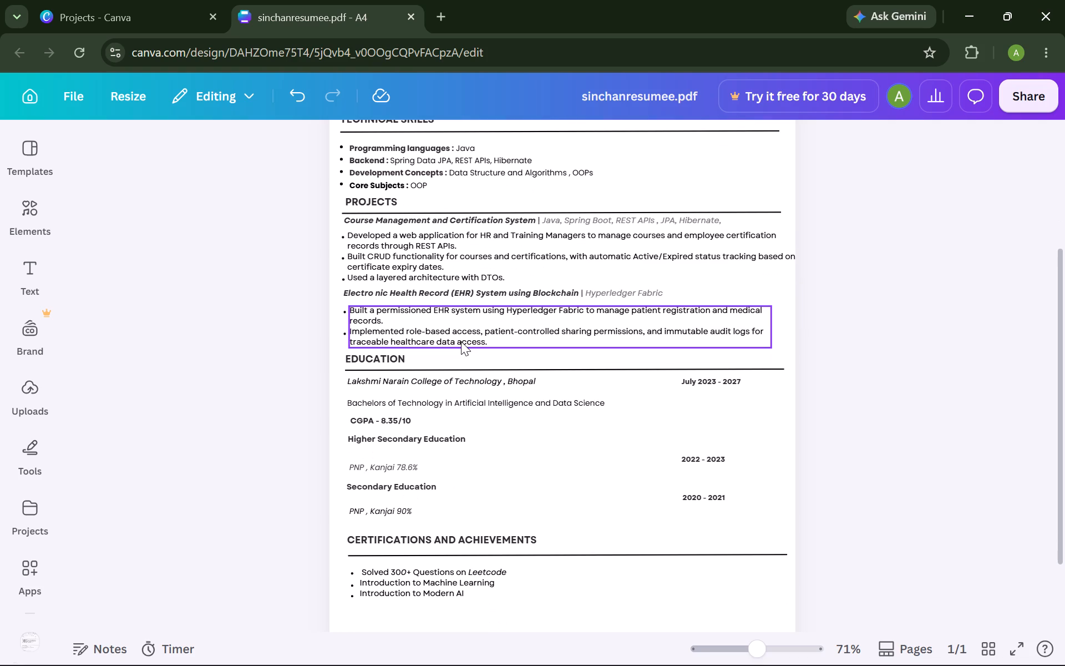
scroll(461, 341, down, 1)
click(486, 252)
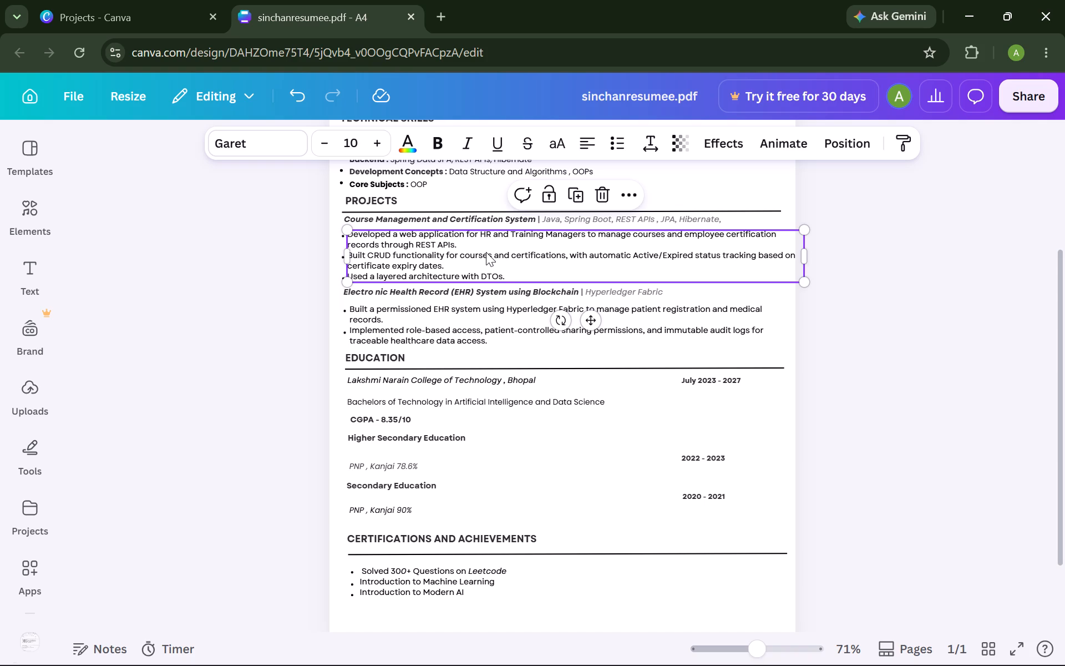
click(486, 219)
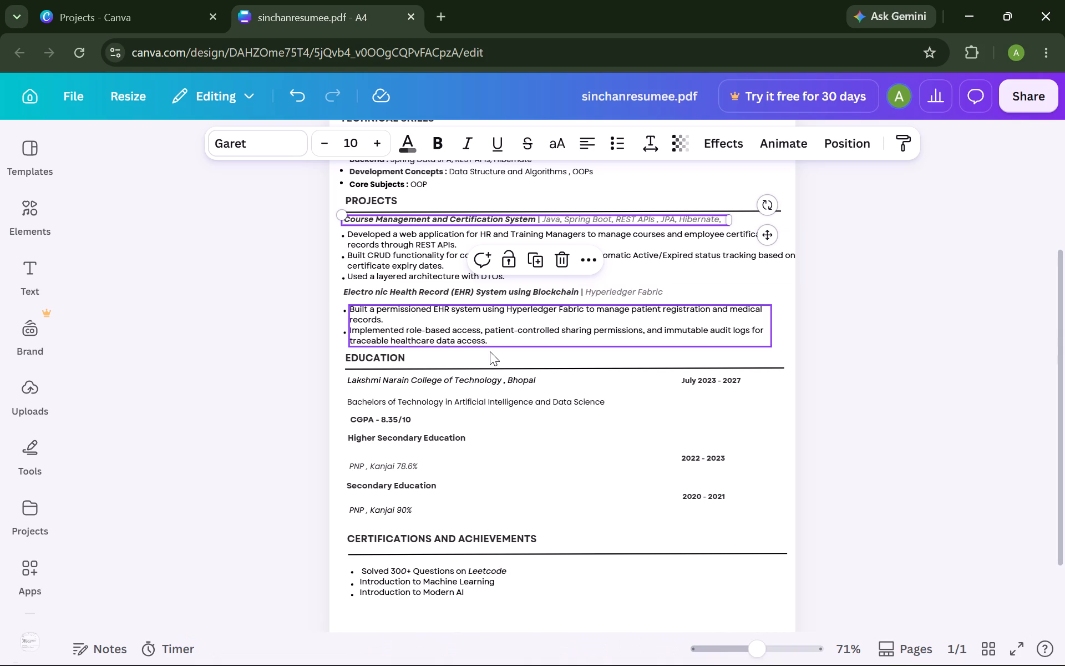
scroll(490, 351, up, 1)
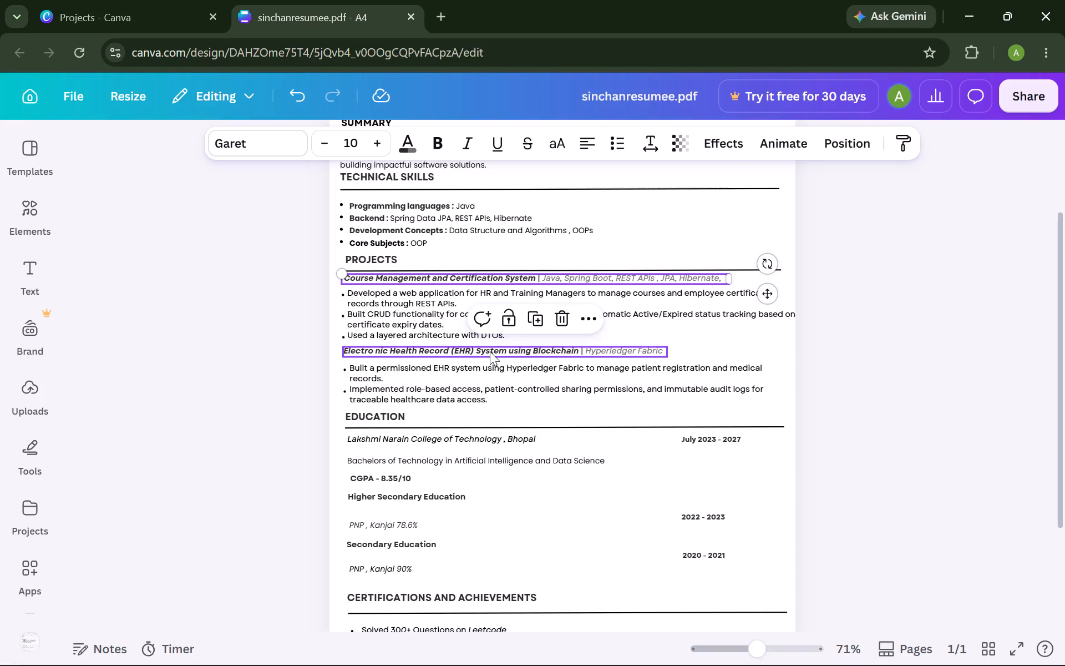
scroll(490, 351, up, 2)
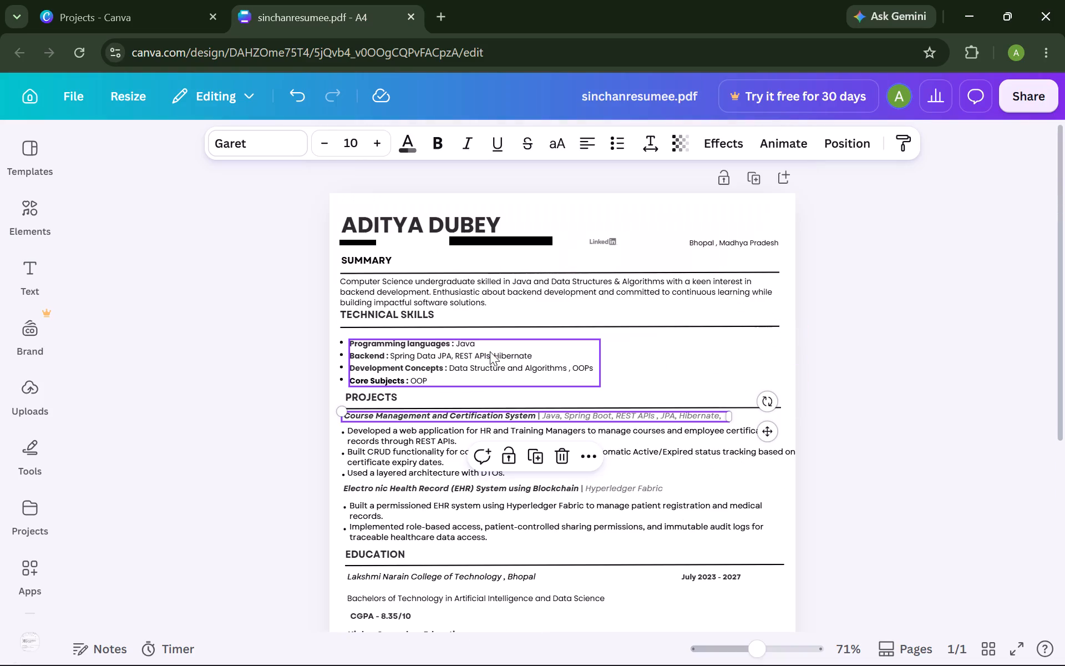
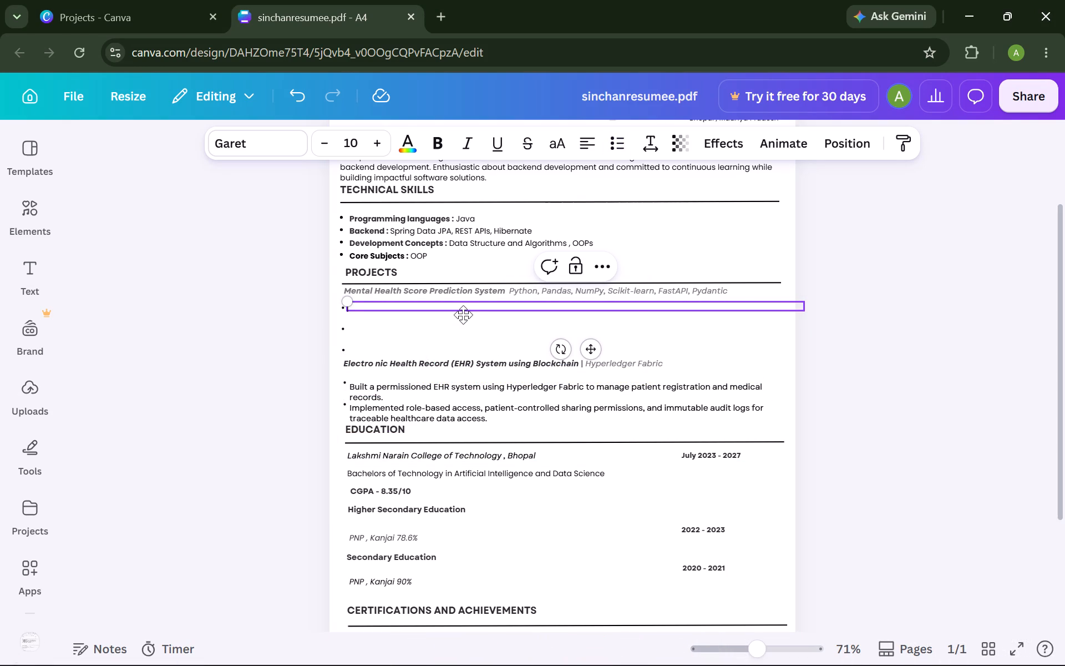
key(ctrl+v)
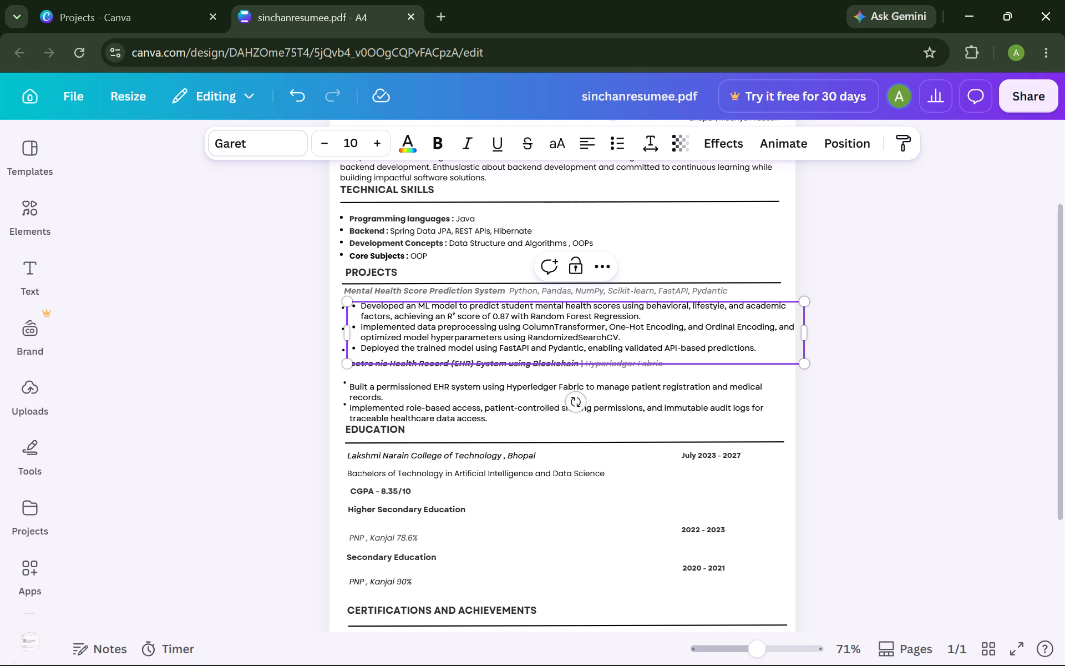
Remove the duplicate pasted bullet markers from the three Mental Health Score Prediction System description lines.
click(356, 349)
key(BackSpace)
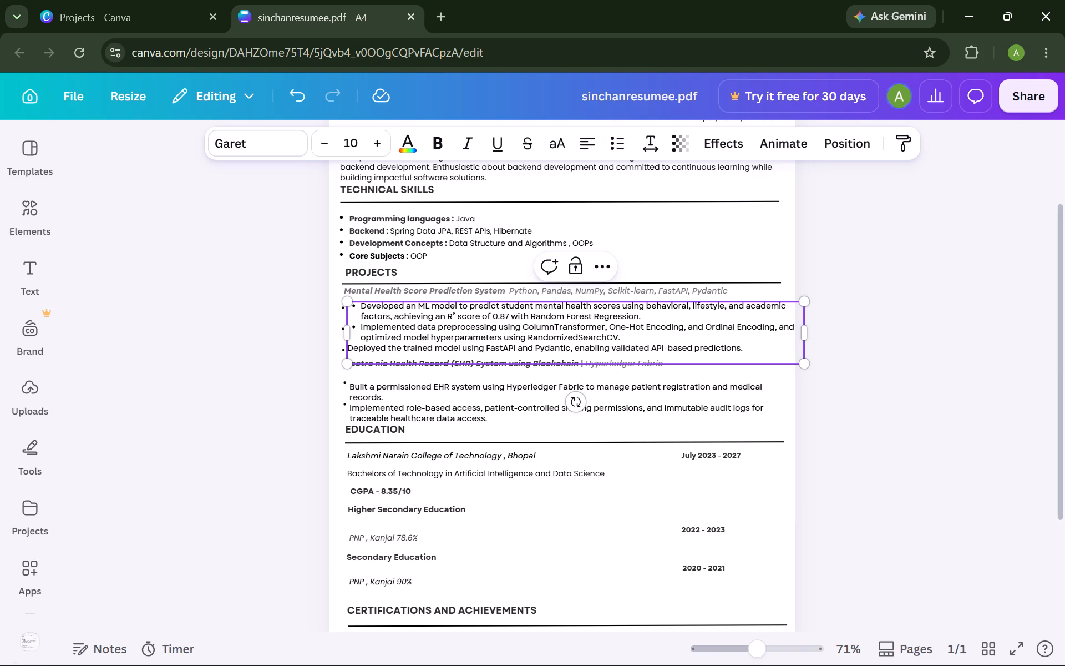
click(356, 326)
key(BackSpace)
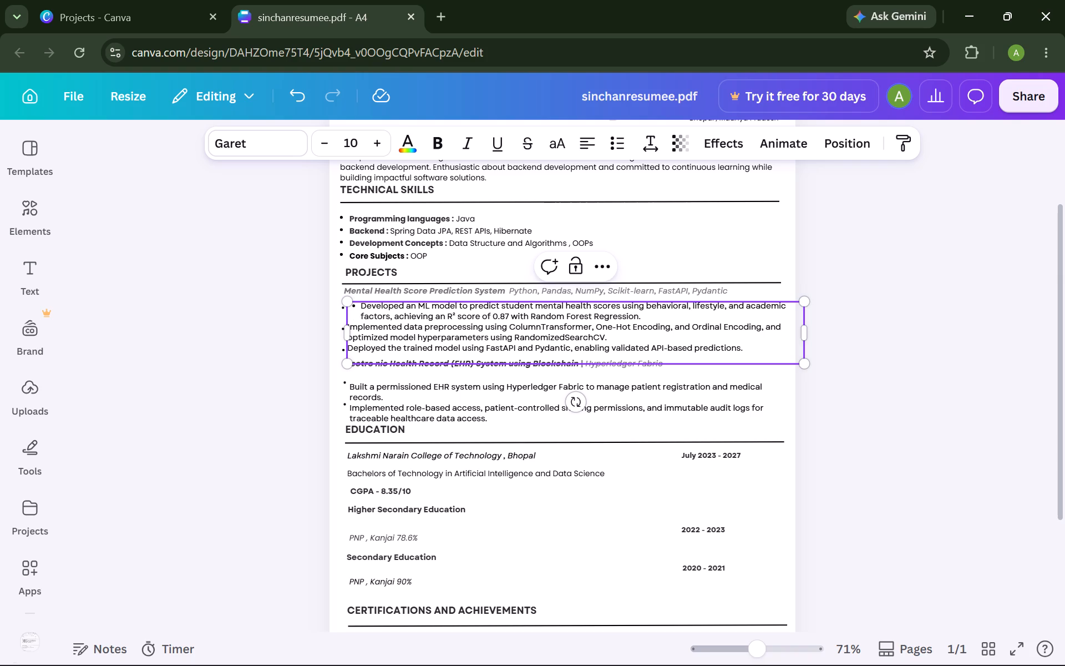
click(356, 306)
key(BackSpace)
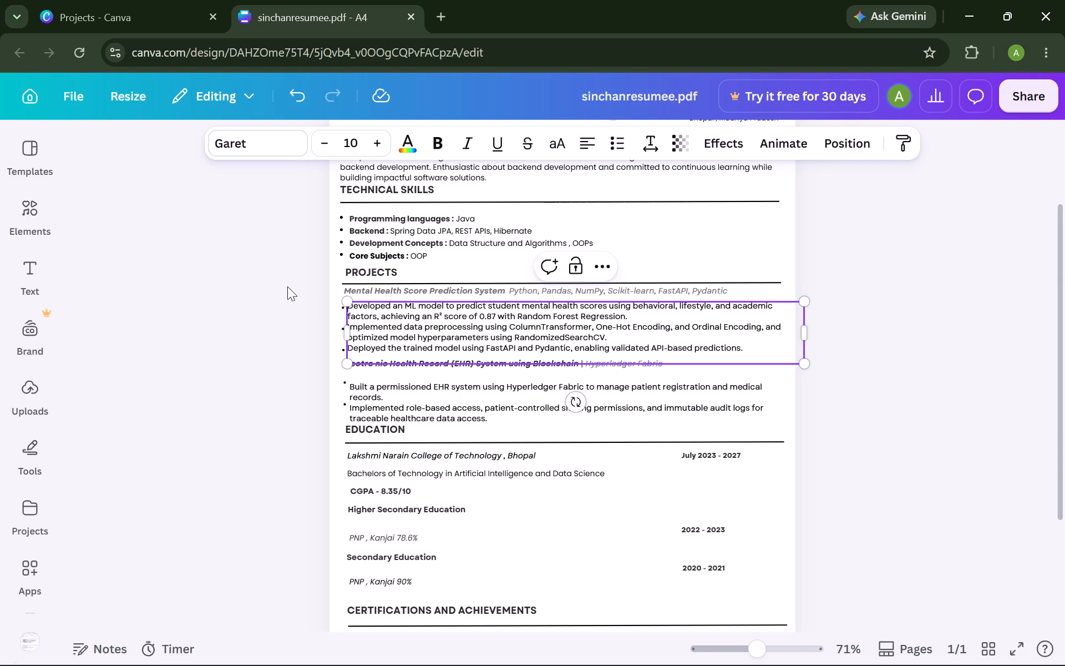
click(287, 286)
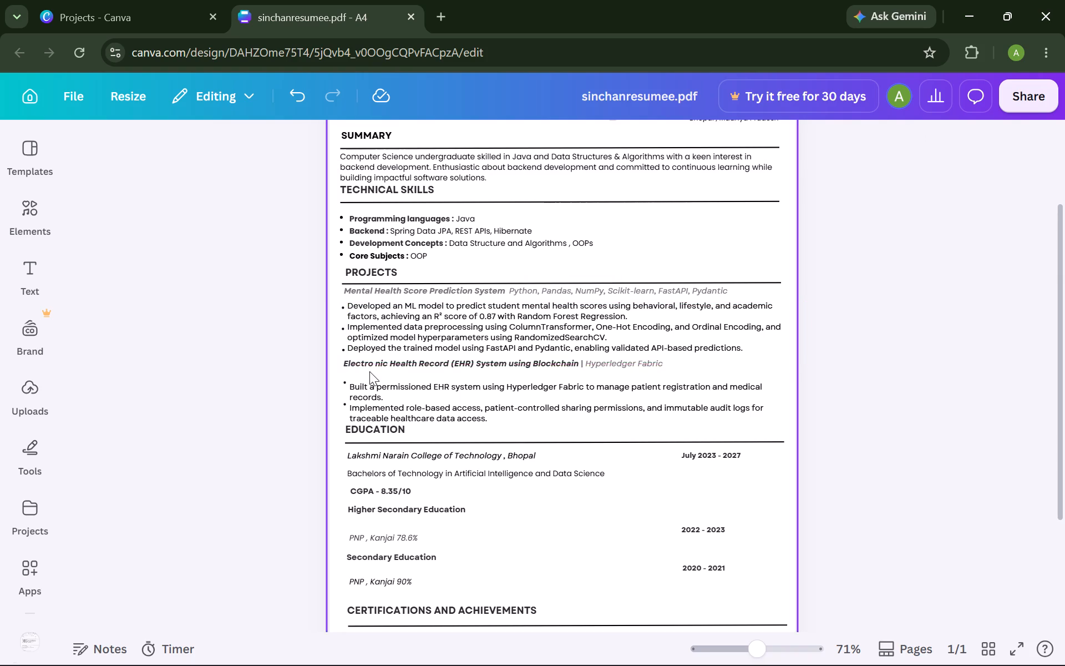
Nudge the Mental Health Score Prediction System description slightly down so its lines align with the existing bullet dots.
click(385, 336)
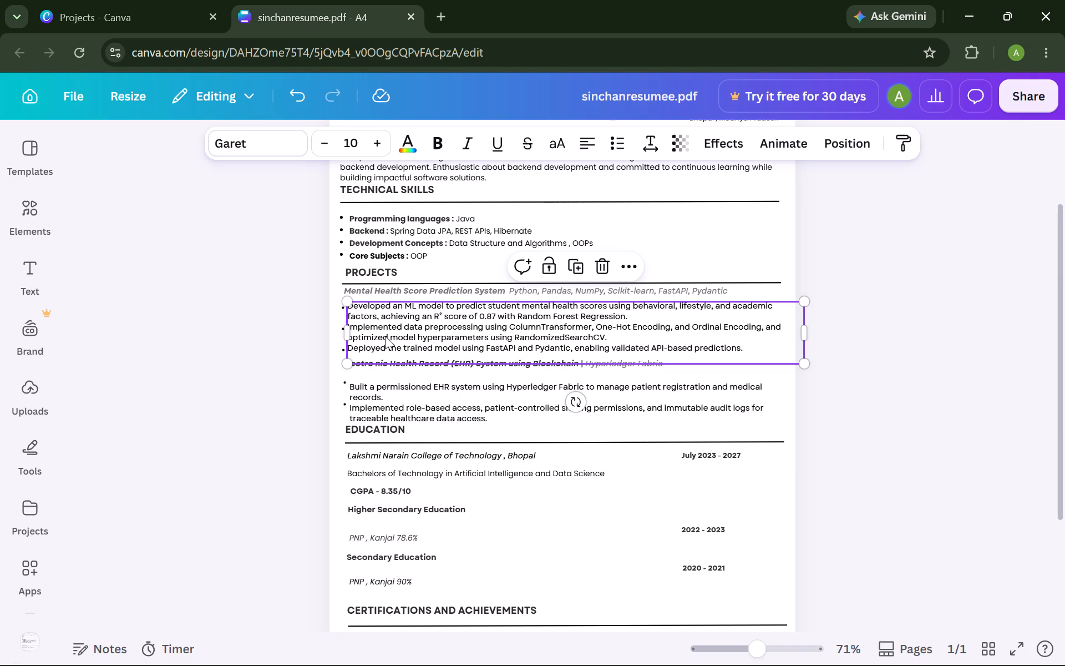
key(Down)
click(226, 326)
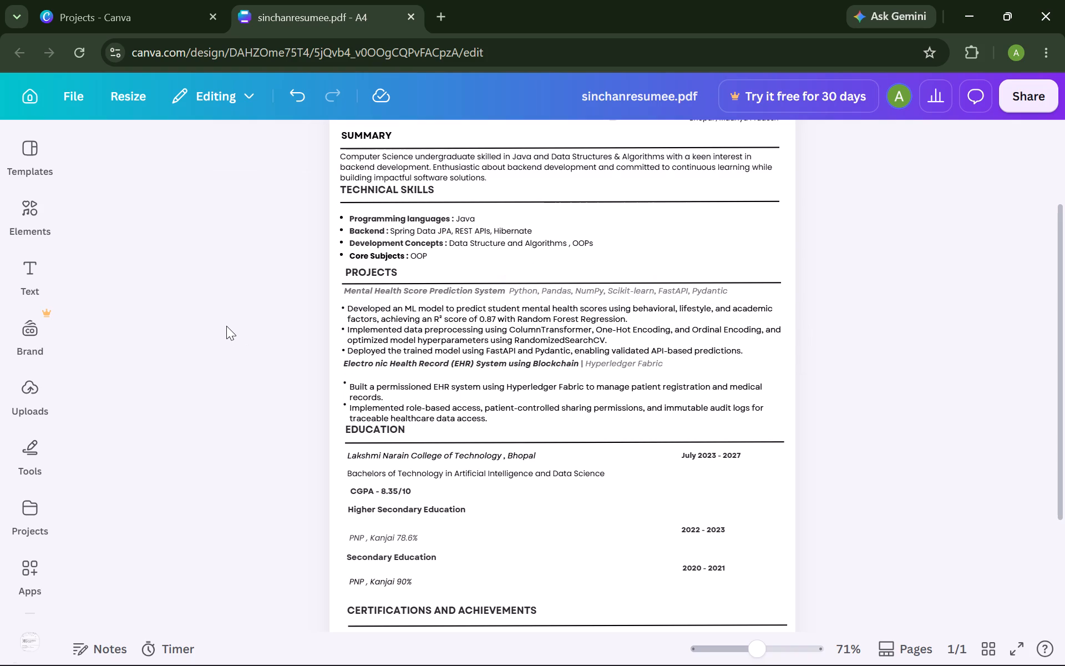
Nudge the Electronic Health Record (EHR) System using Blockchain heading slightly down, away from the first project's description.
click(410, 368)
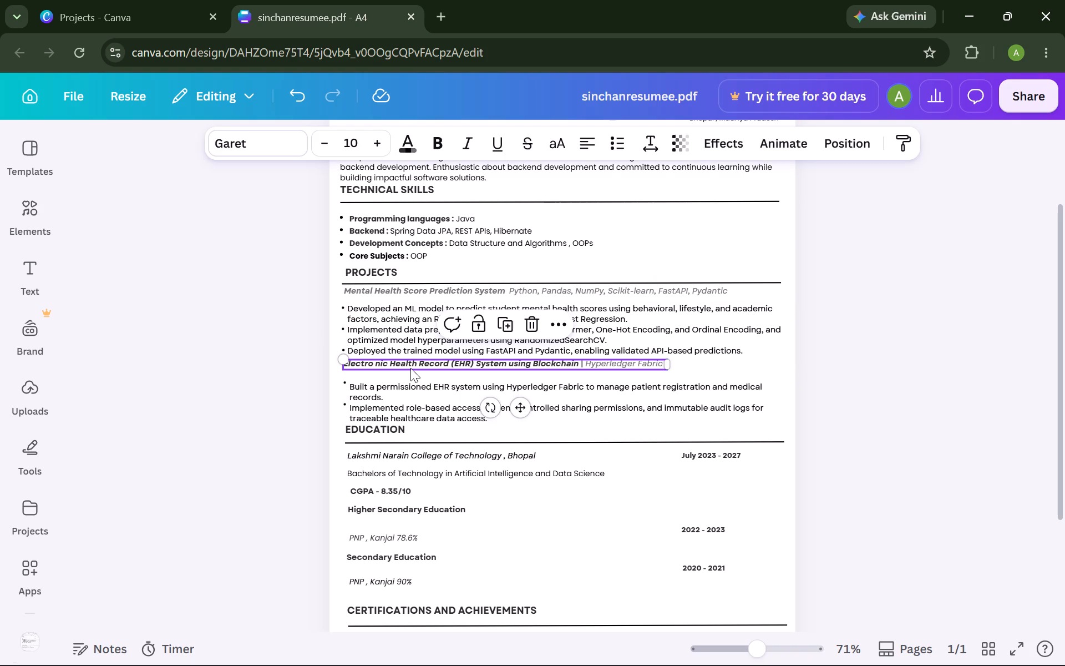
key(Down)
click(304, 326)
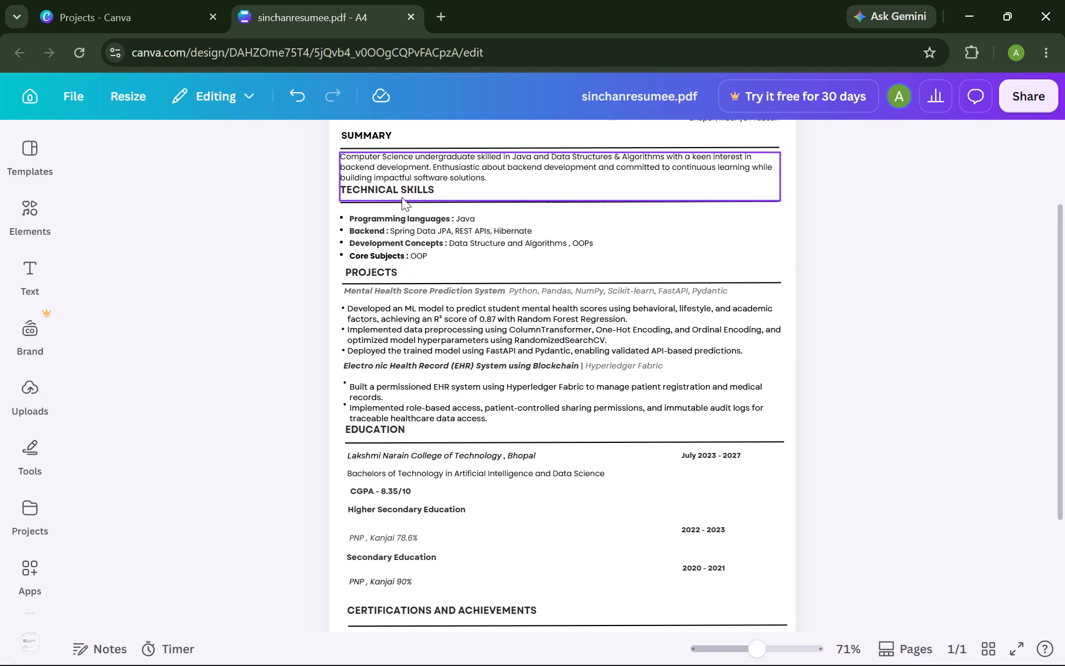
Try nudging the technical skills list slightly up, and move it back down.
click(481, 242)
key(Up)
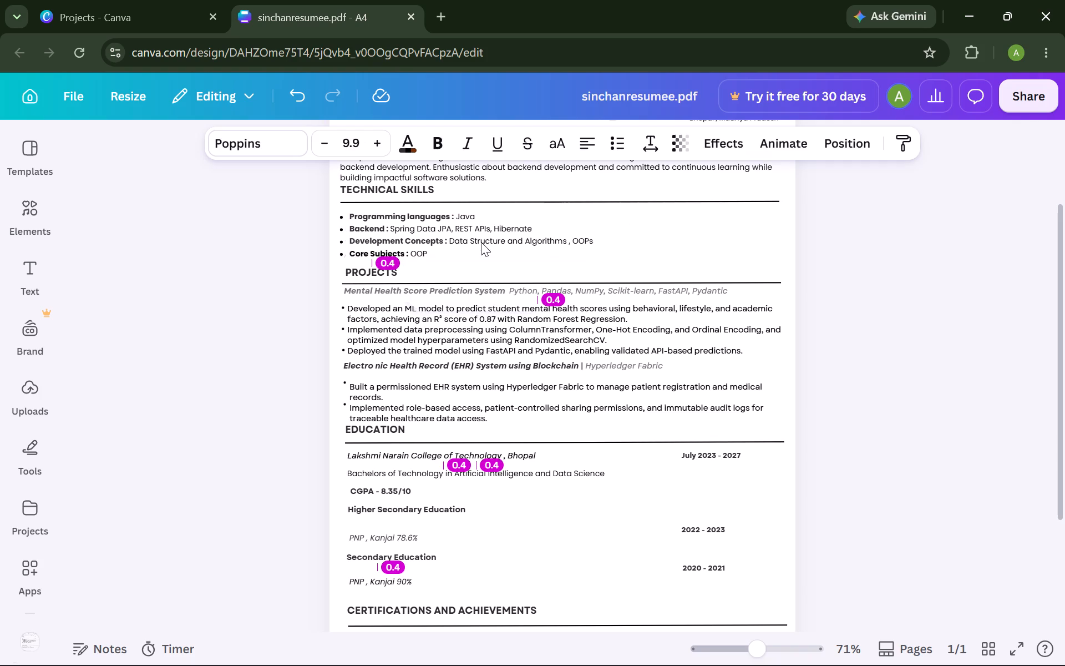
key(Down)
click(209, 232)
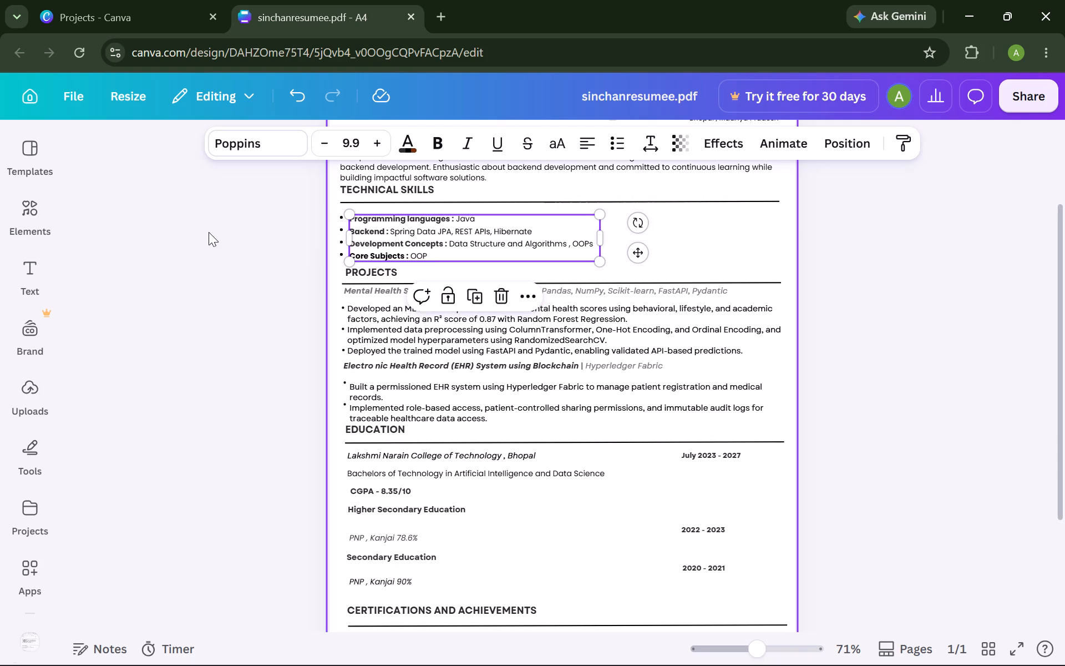
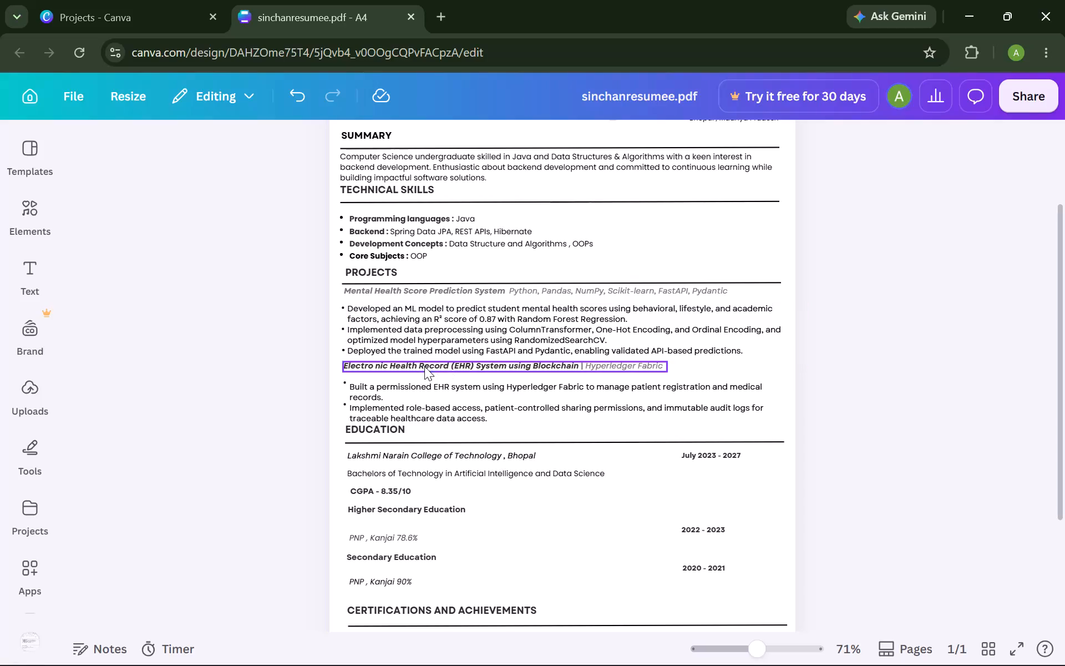
click(428, 365)
double_click(428, 365)
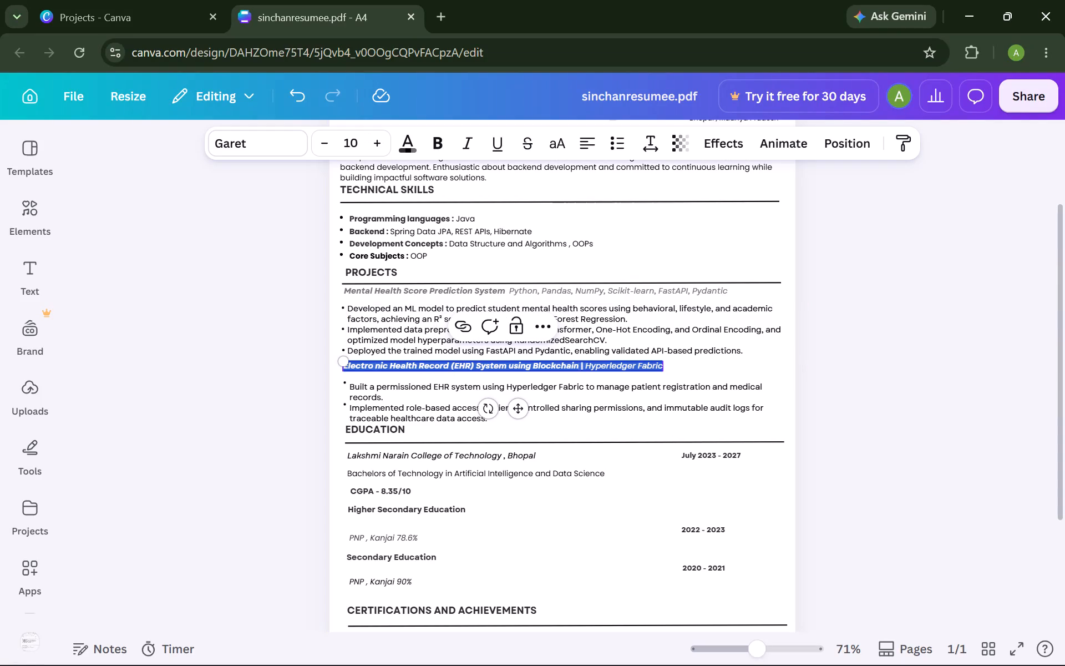
click(741, 643)
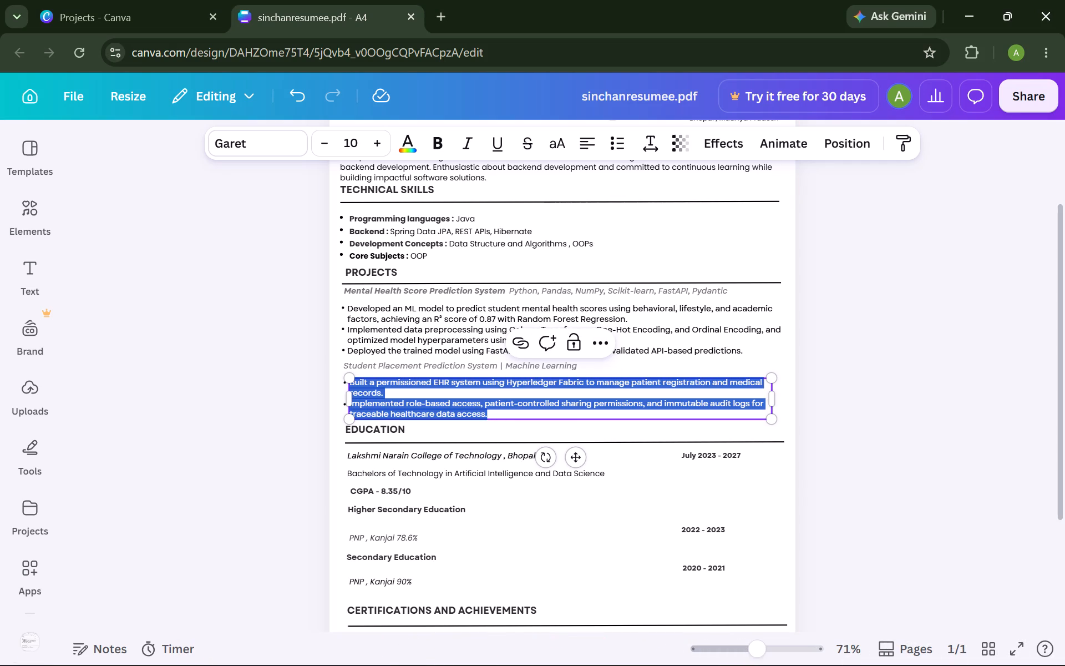
key(BackSpace)
key(ctrl+v)
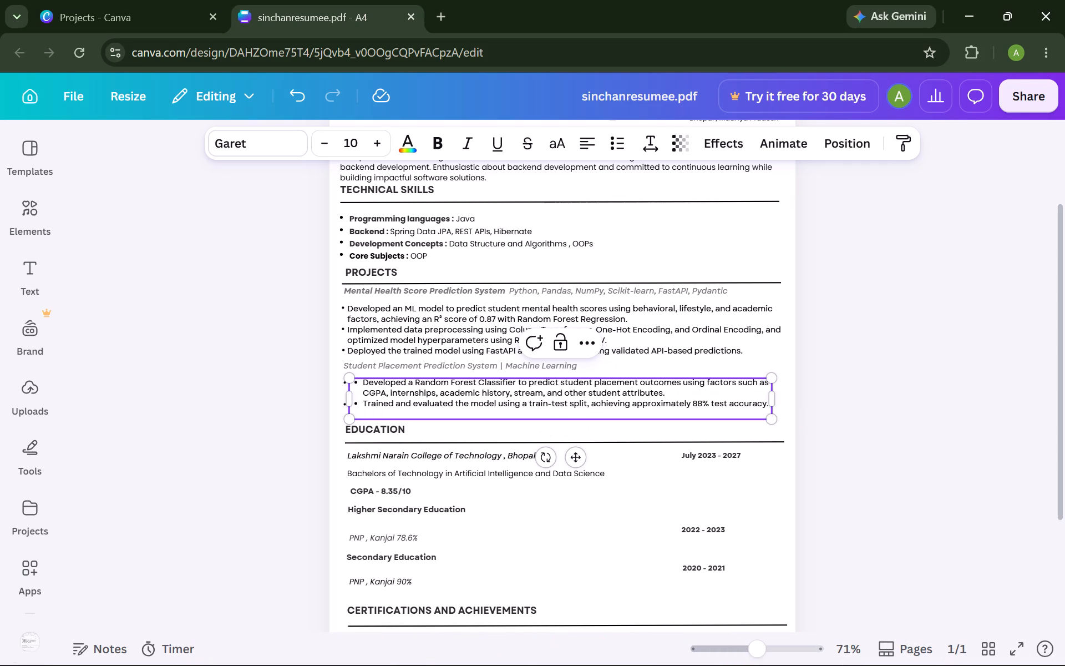
Remove the duplicate bullet markers from both Student Placement Prediction System lines so each keeps only its original dot.
click(358, 406)
key(BackSpace)
key(Up)
key(Up)
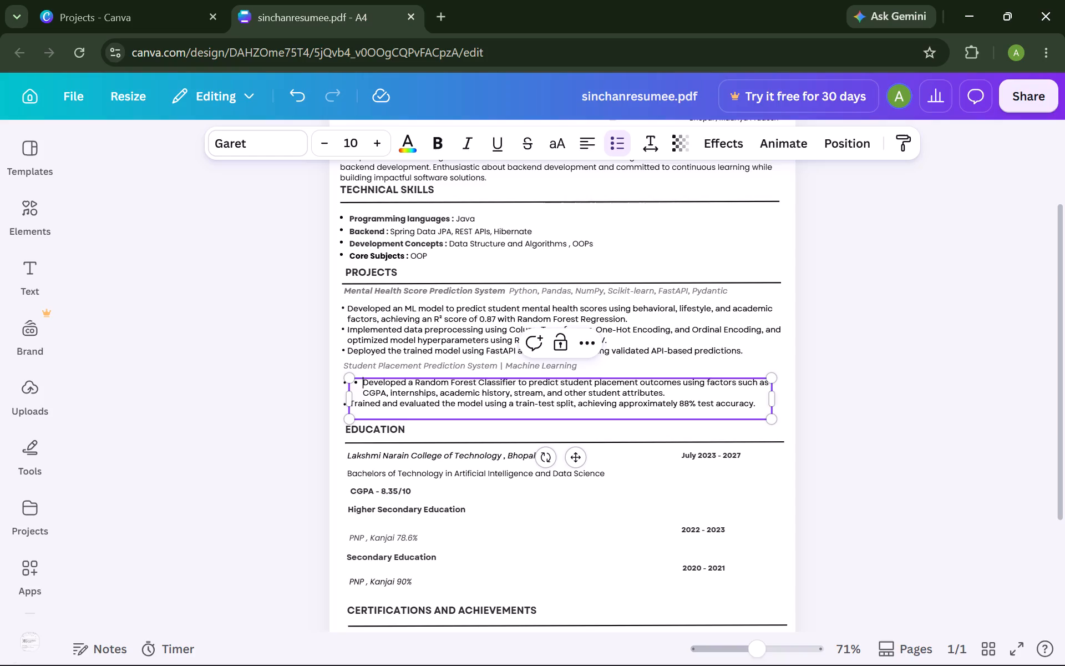
key(BackSpace)
click(221, 355)
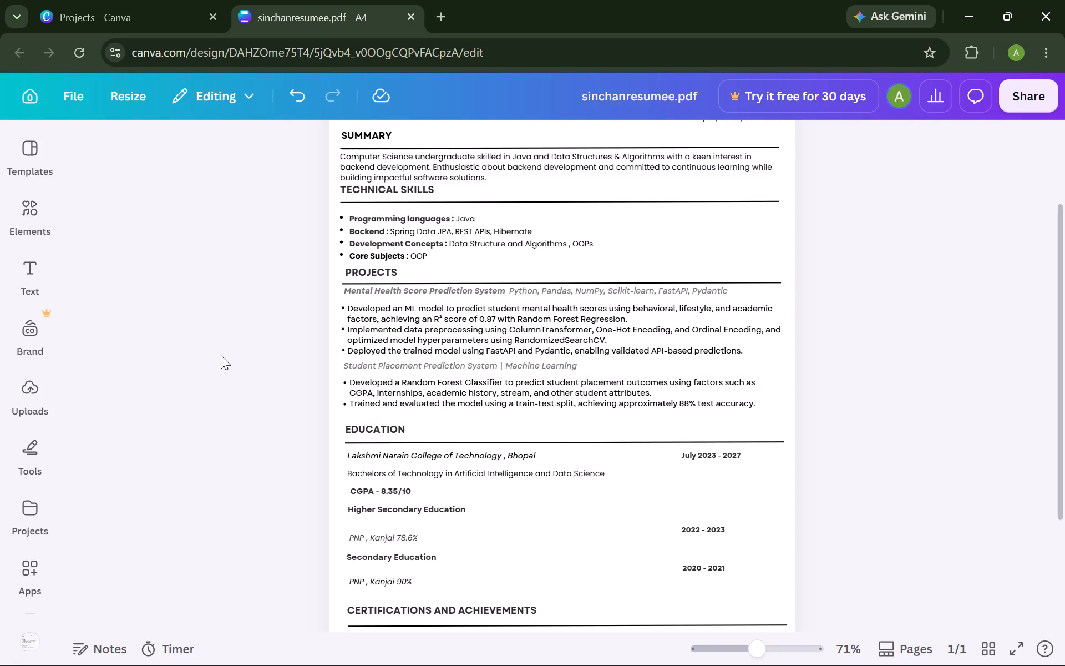
click(212, 341)
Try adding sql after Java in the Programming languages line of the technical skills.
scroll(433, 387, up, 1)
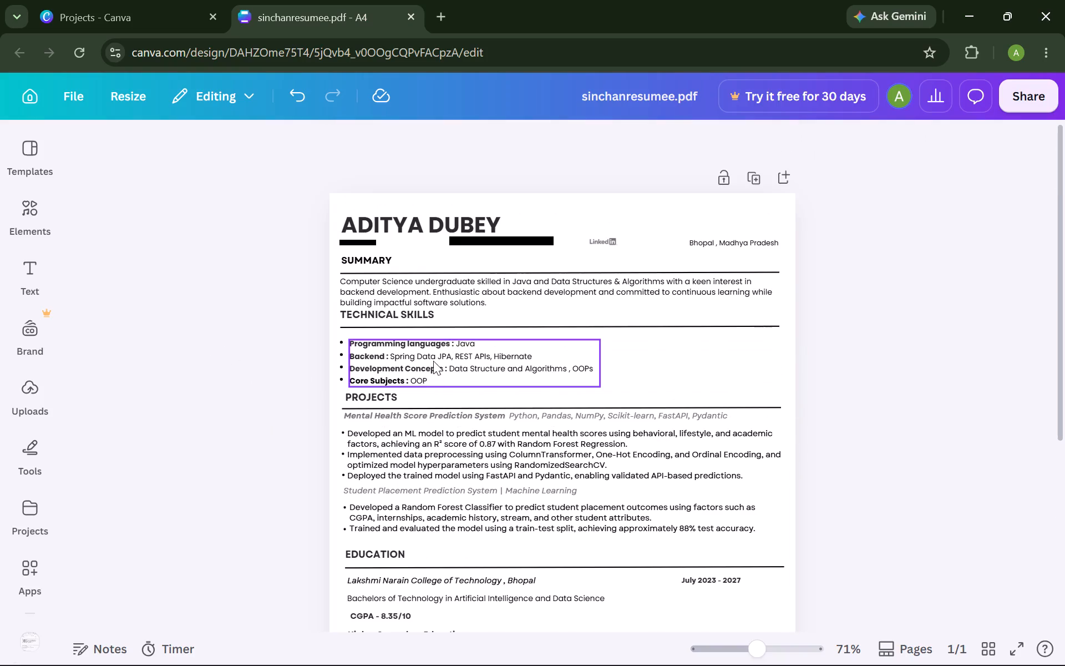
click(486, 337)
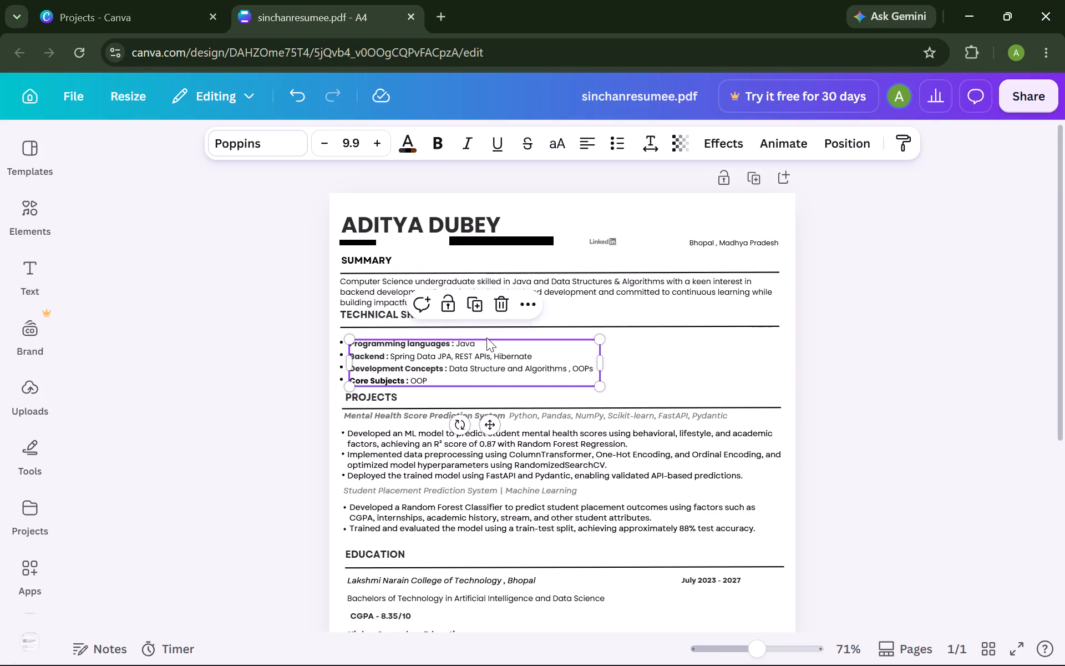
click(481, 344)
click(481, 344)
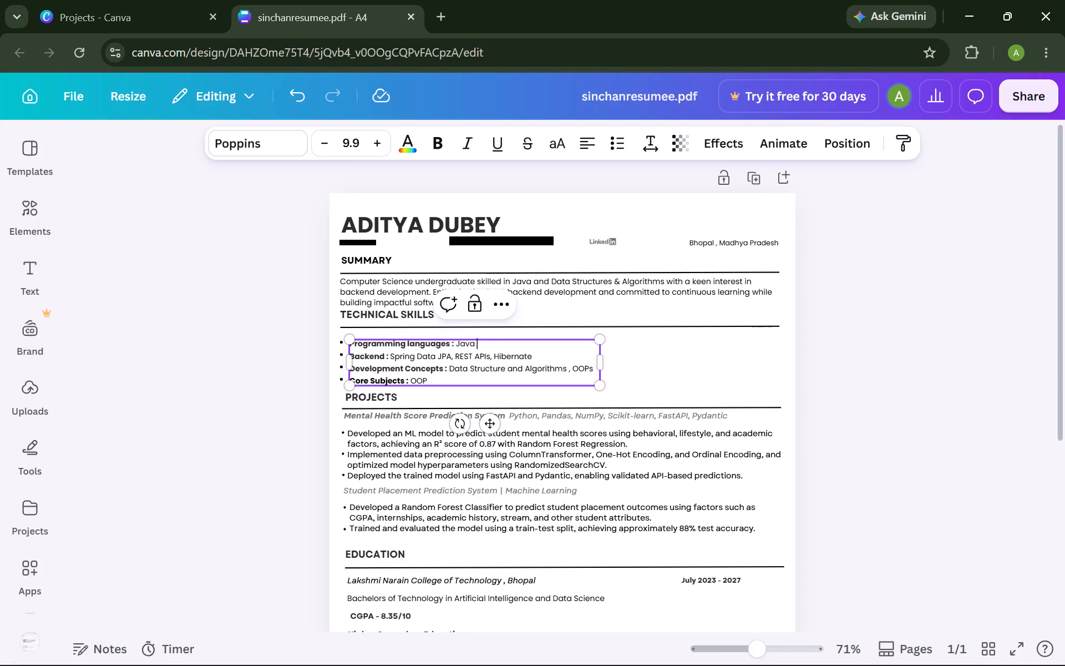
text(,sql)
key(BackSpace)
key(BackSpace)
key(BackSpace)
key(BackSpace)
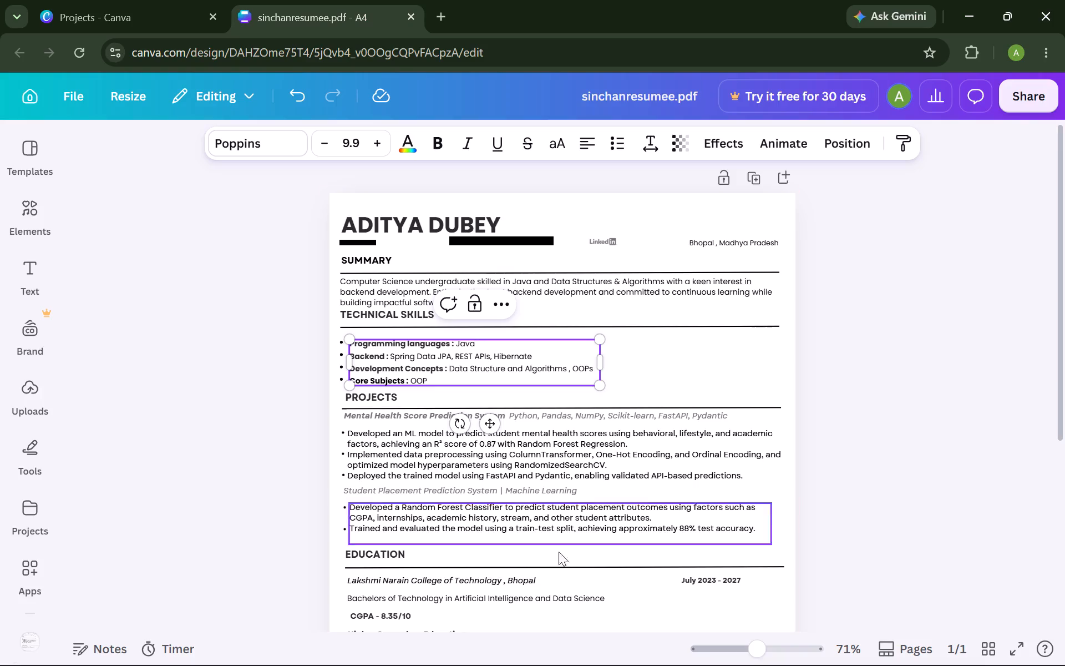
Replace the Backend label in the technical skills with Machine Learning.
click(383, 357)
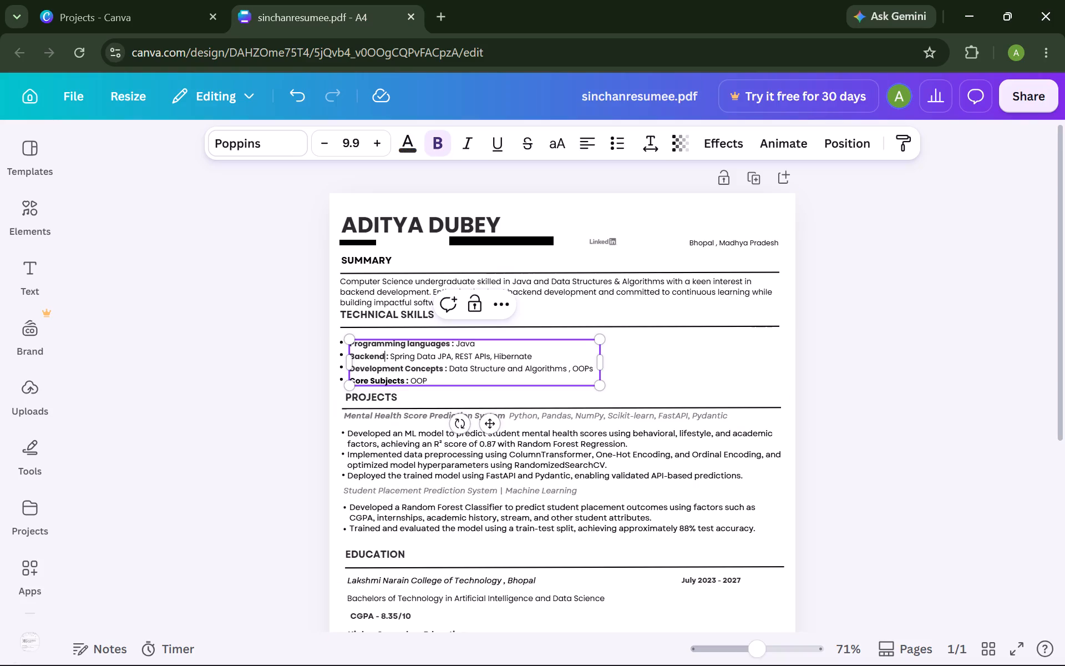
key(BackSpace)
key(BackSpace)
key(BackSpace)
key(BackSpace)
key(BackSpace)
key(BackSpace)
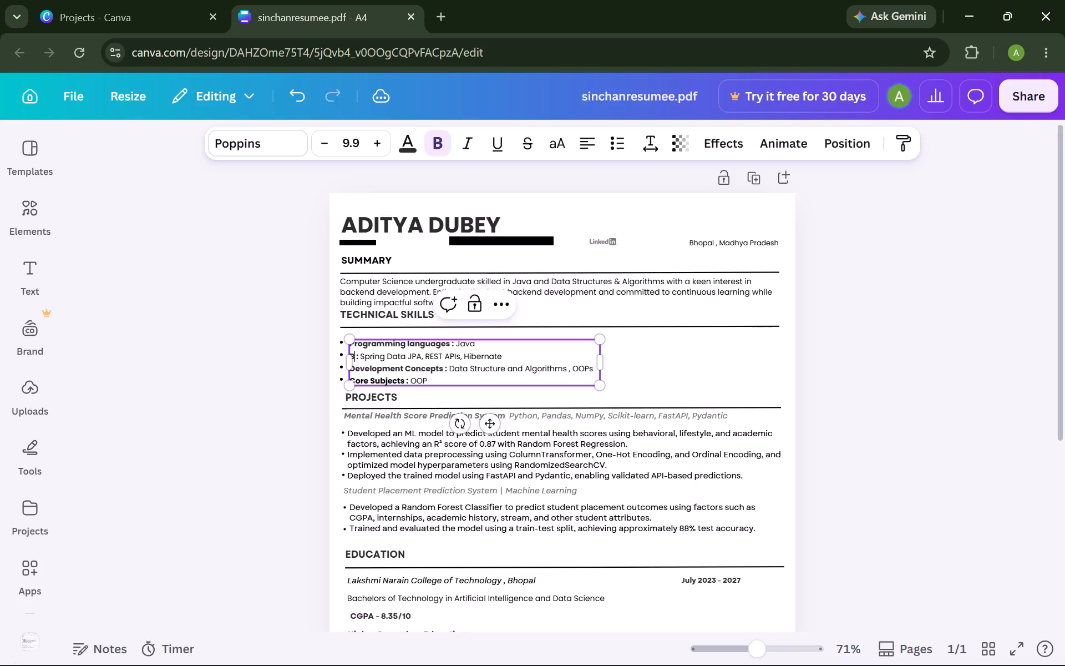
key(BackSpace)
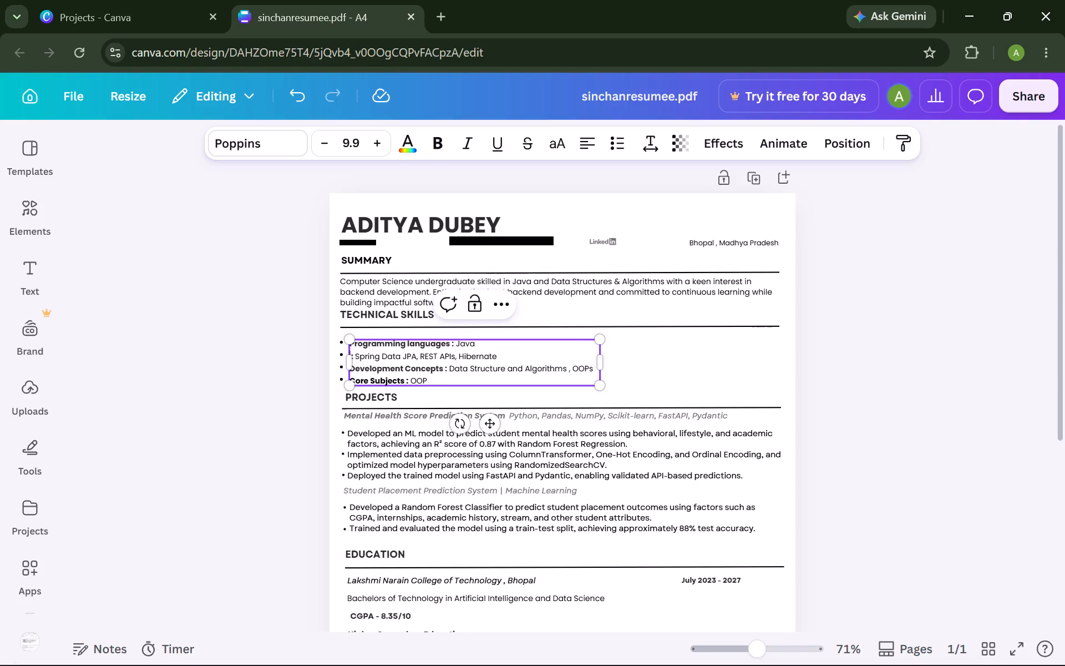
text(Ma)
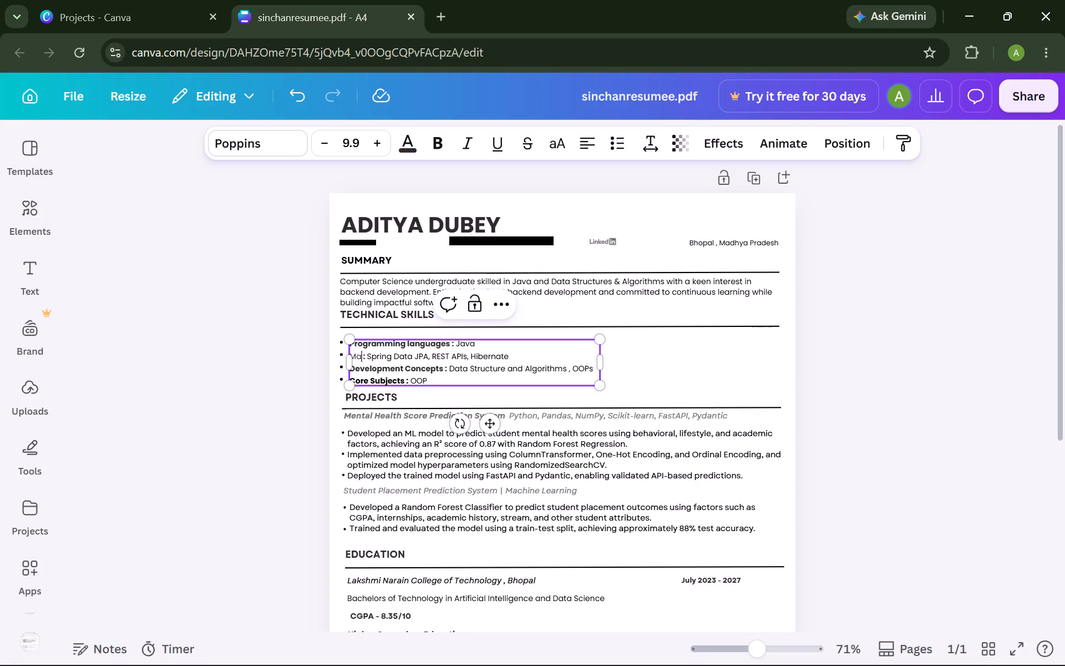
text(chi)
text(ne)
key(space)
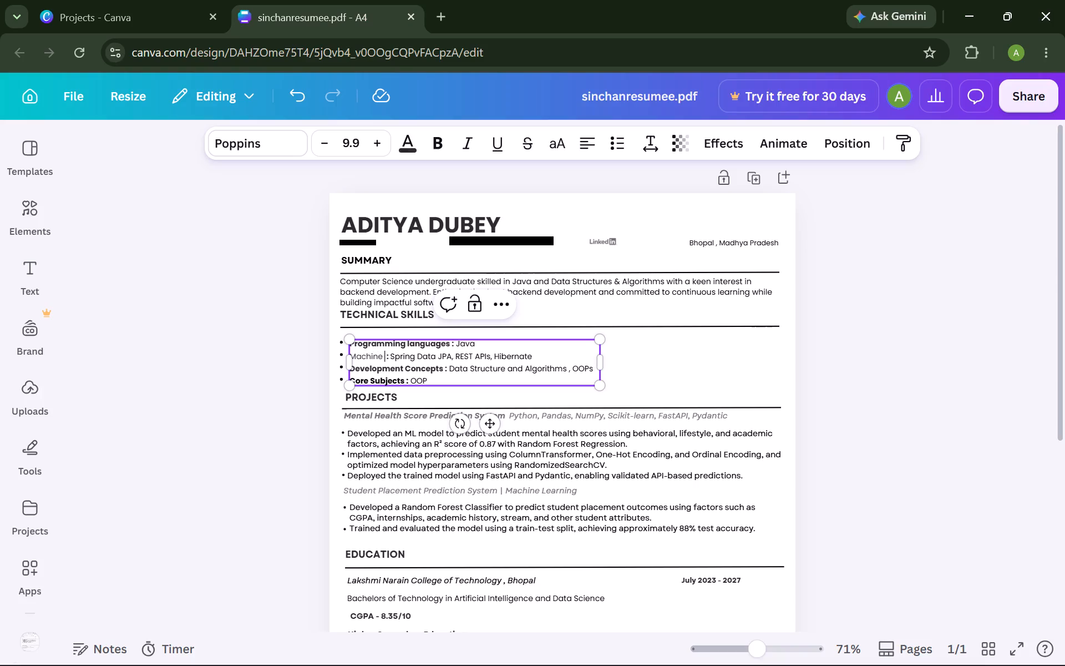
text(Learning)
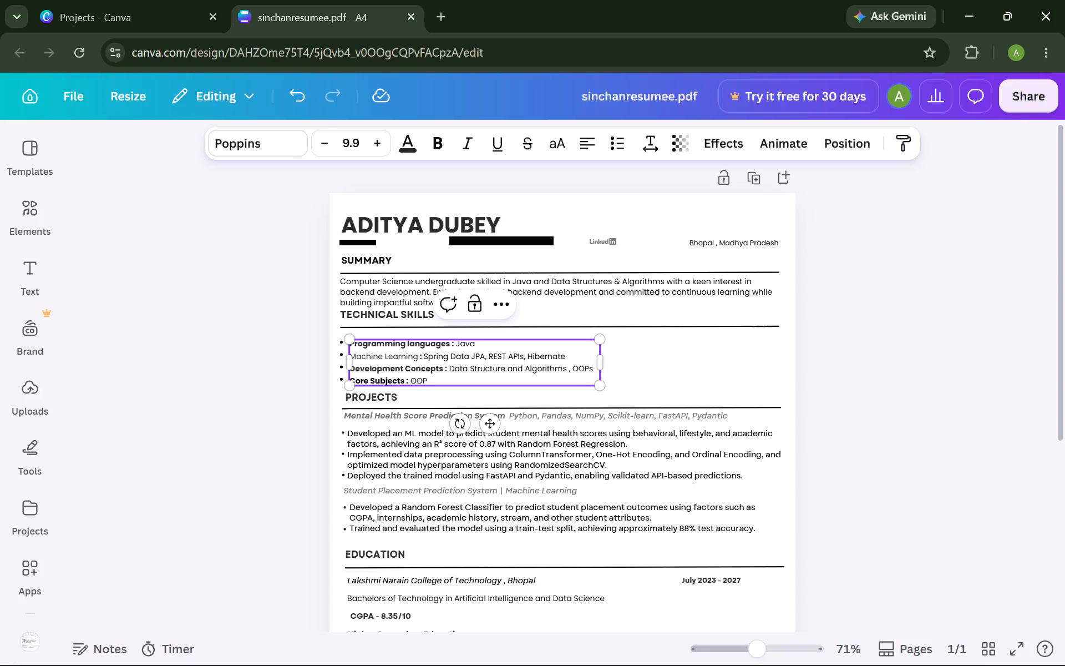
Delete JPA from the Machine Learning skills line.
click(484, 355)
key(BackSpace)
key(BackSpace)
key(BackSpace)
Make the whole Machine Learning skills line bold.
key(Left)
key(Left)
key(Left)
key(Left)
key(Left)
key(Left)
key(Left)
key(Left)
key(Left)
key(Left)
key(Left)
key(Left)
key(Left)
key(Left)
key(Left)
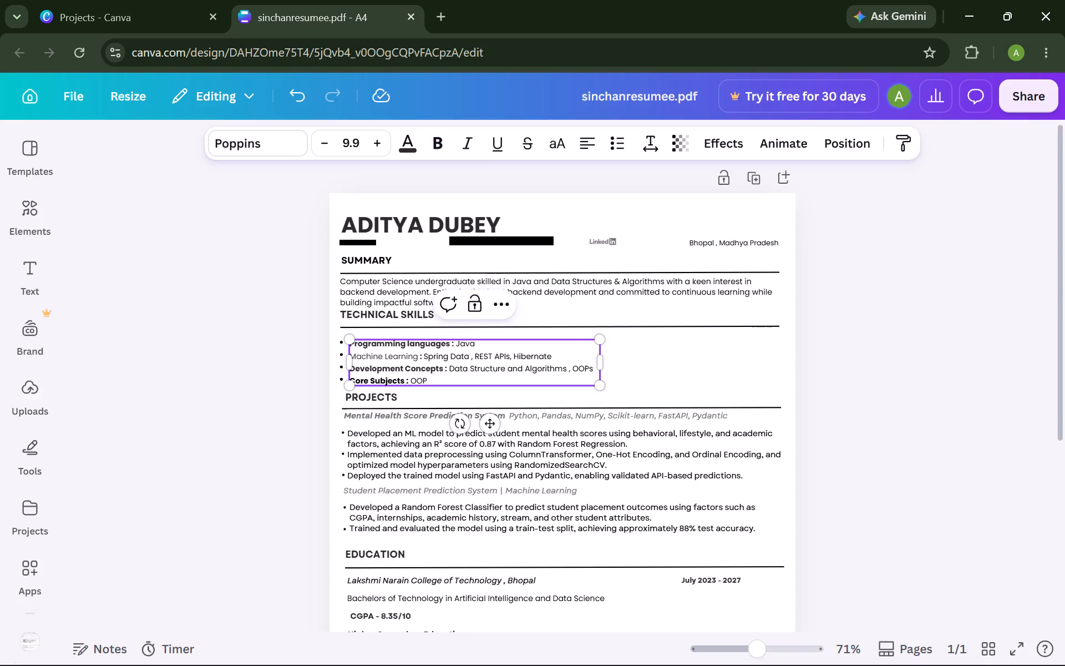
key(shift+Left)
key(shift+Left)
key(shift+Left)
key(shift+Left)
key(shift+Left)
key(shift+Left)
key(shift+Left)
key(shift+Left)
key(shift+Left)
key(shift+Left)
key(shift+Left)
key(shift+Left)
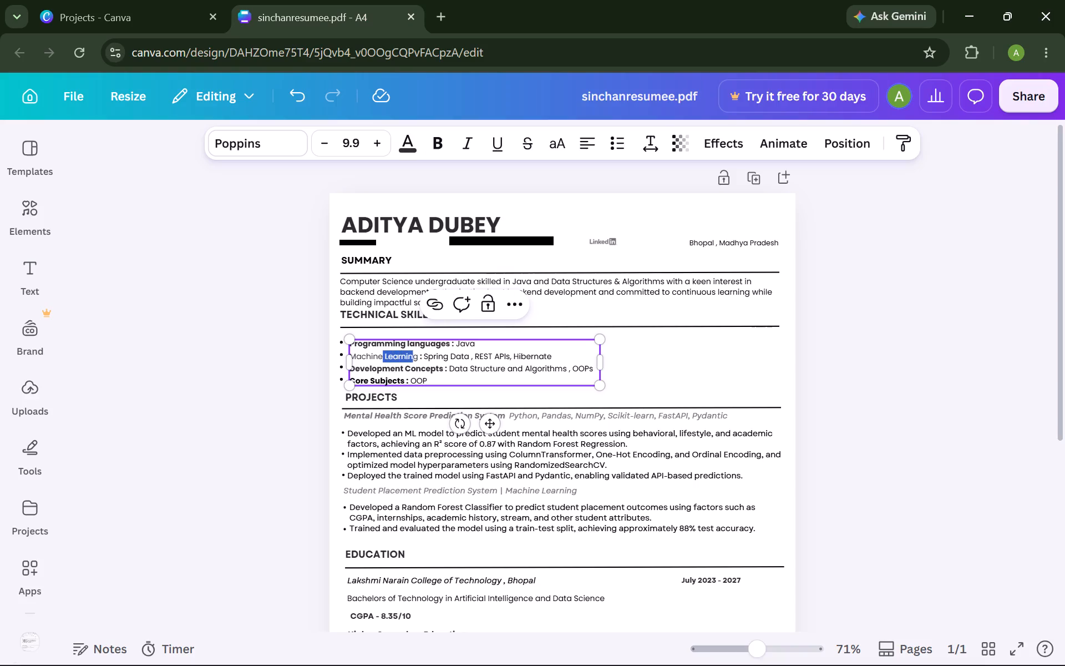
key(shift+Left)
key(shift+Left)
key(shift+Left)
key(shift+Left)
key(shift+Left)
key(shift+Left)
key(shift+Left)
key(shift+Left)
key(shift+Left)
key(shift+Left)
key(shift+Left)
key(shift+Left)
key(shift+Left)
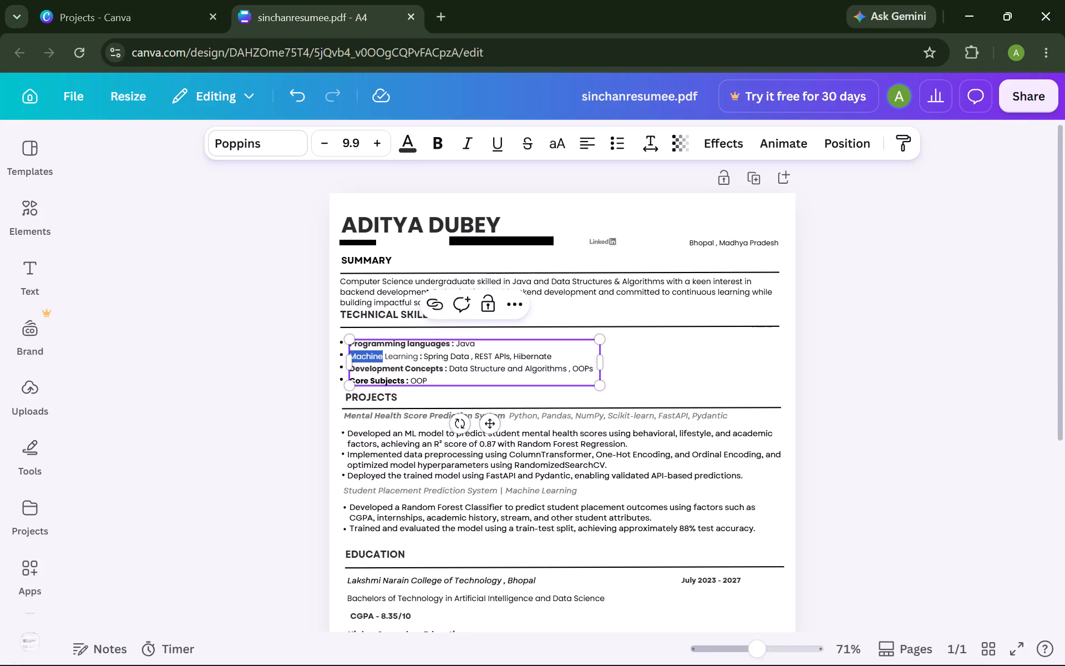
triple_click(415, 355)
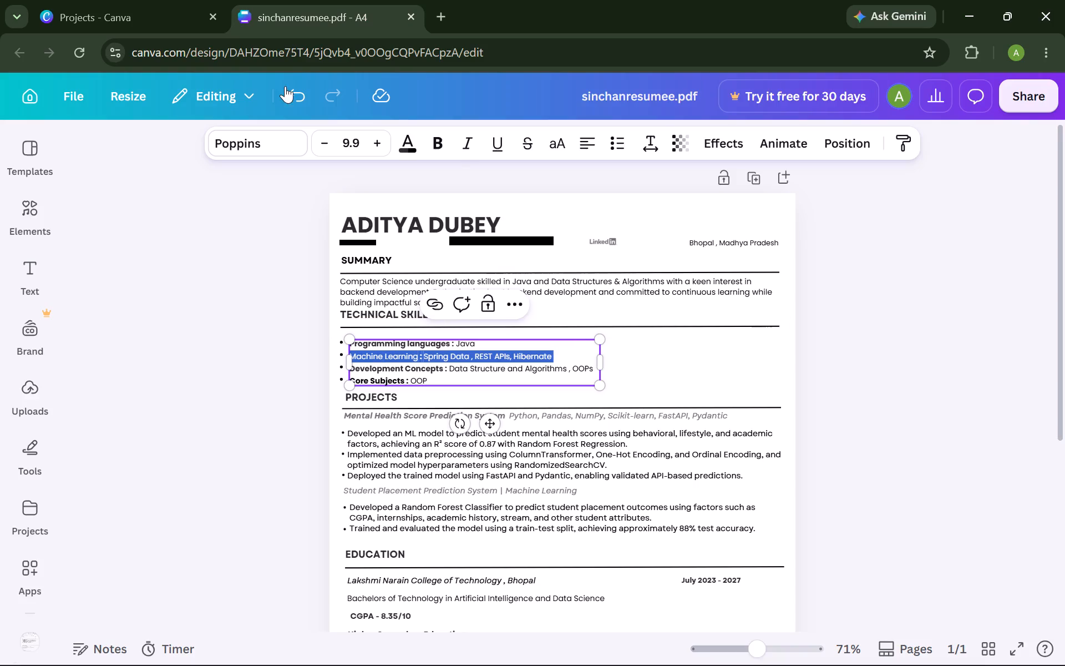
click(434, 136)
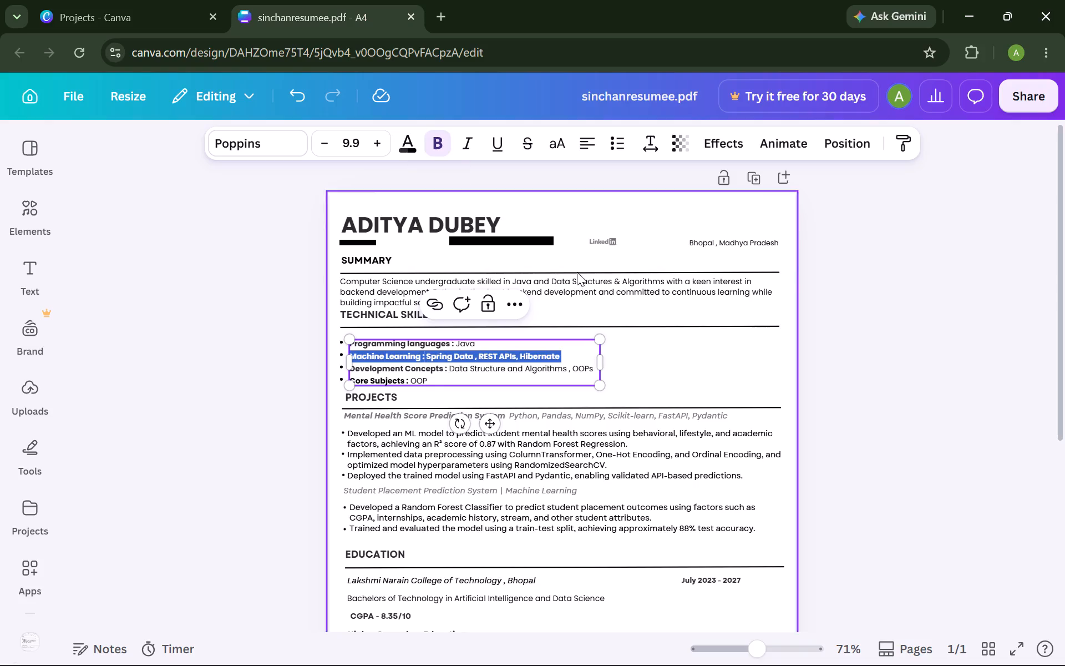
Delete the Spring Data, REST APIs and Hibernate entries, leaving only the Machine Learning label and its colon.
click(562, 356)
key(BackSpace)
key(BackSpace)
key(BackSpace)
key(BackSpace)
key(BackSpace)
key(BackSpace)
key(BackSpace)
key(BackSpace)
key(BackSpace)
key(BackSpace)
key(BackSpace)
key(BackSpace)
key(BackSpace)
key(BackSpace)
key(BackSpace)
key(BackSpace)
key(BackSpace)
key(BackSpace)
key(BackSpace)
key(BackSpace)
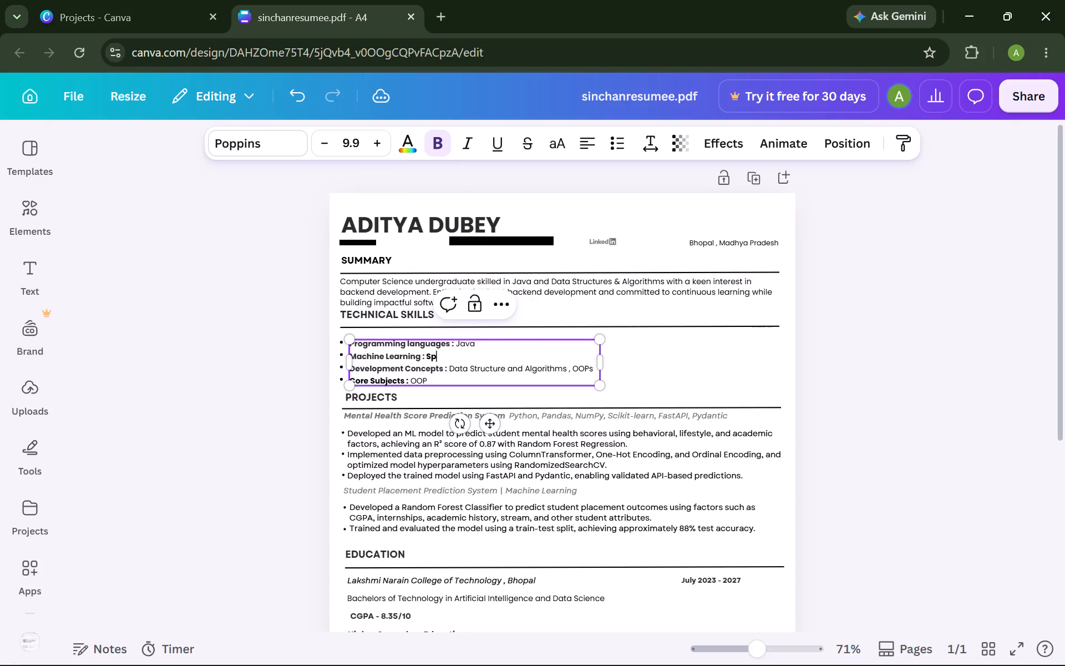
key(BackSpace)
click(745, 648)
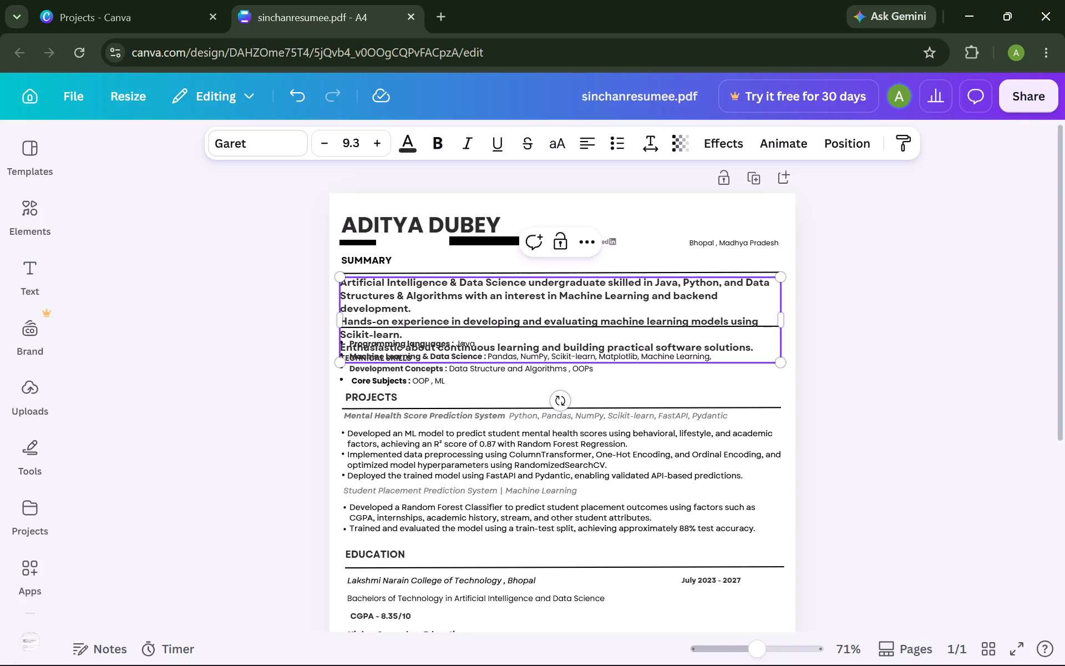
Remove bold from the pasted summary text and set its font size to 9.3.
drag(753, 344, 424, 305)
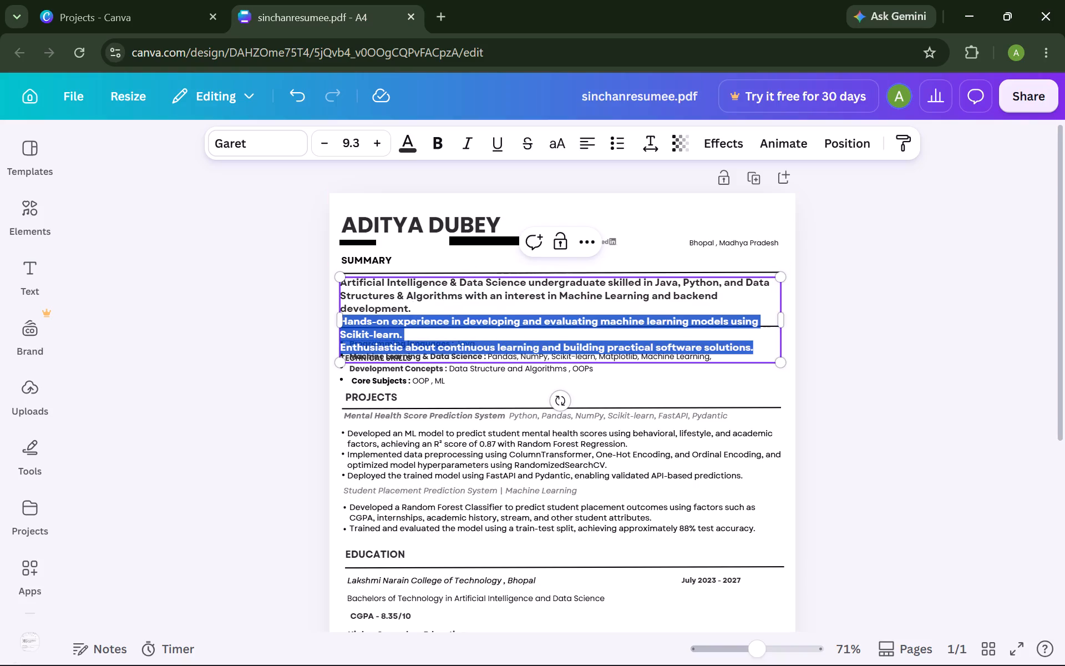
drag(424, 305, 352, 286)
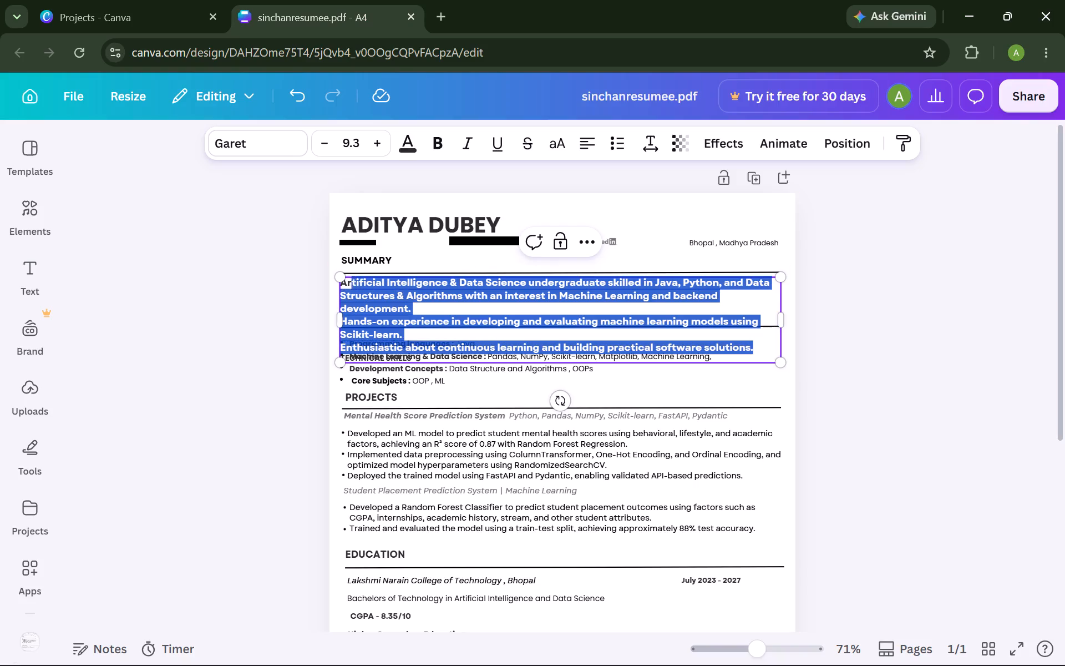
drag(352, 286, 349, 274)
click(433, 152)
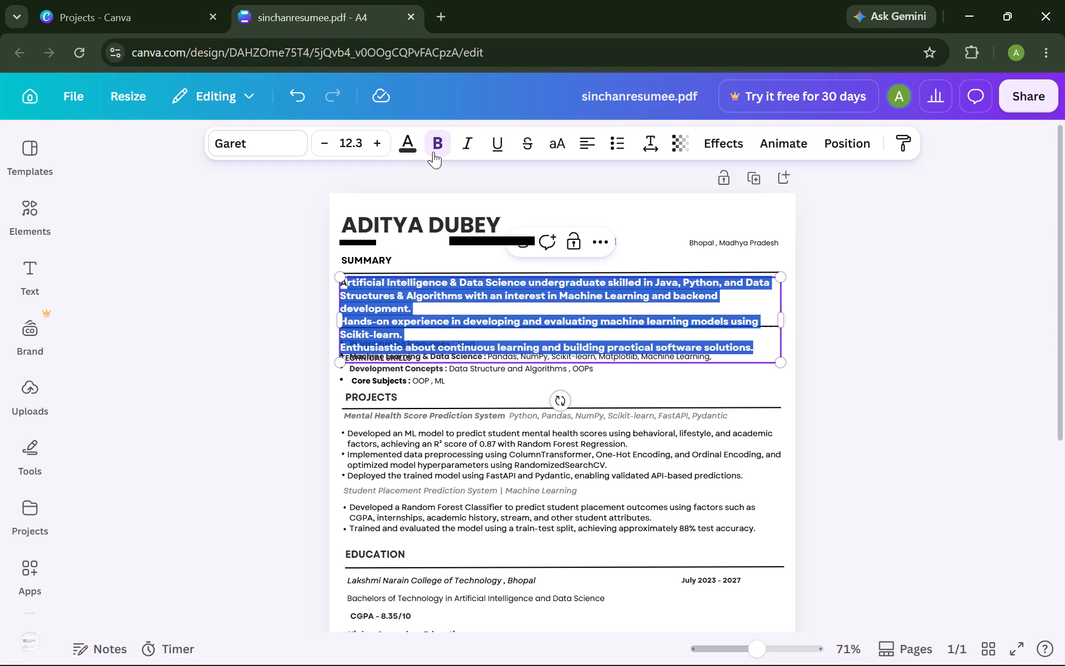
click(433, 152)
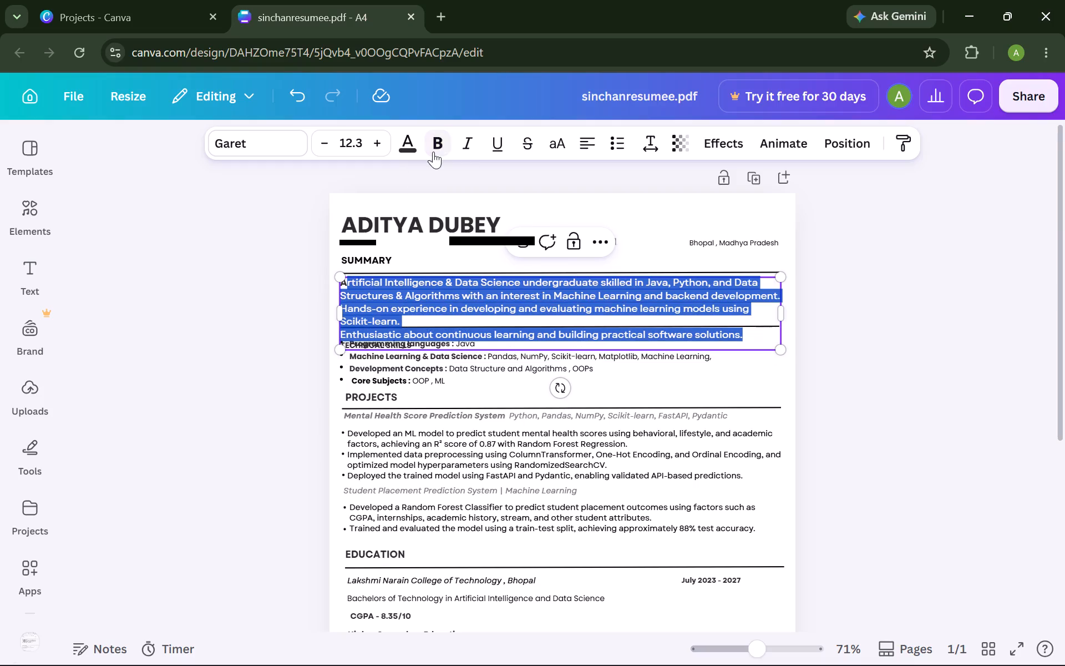
click(325, 148)
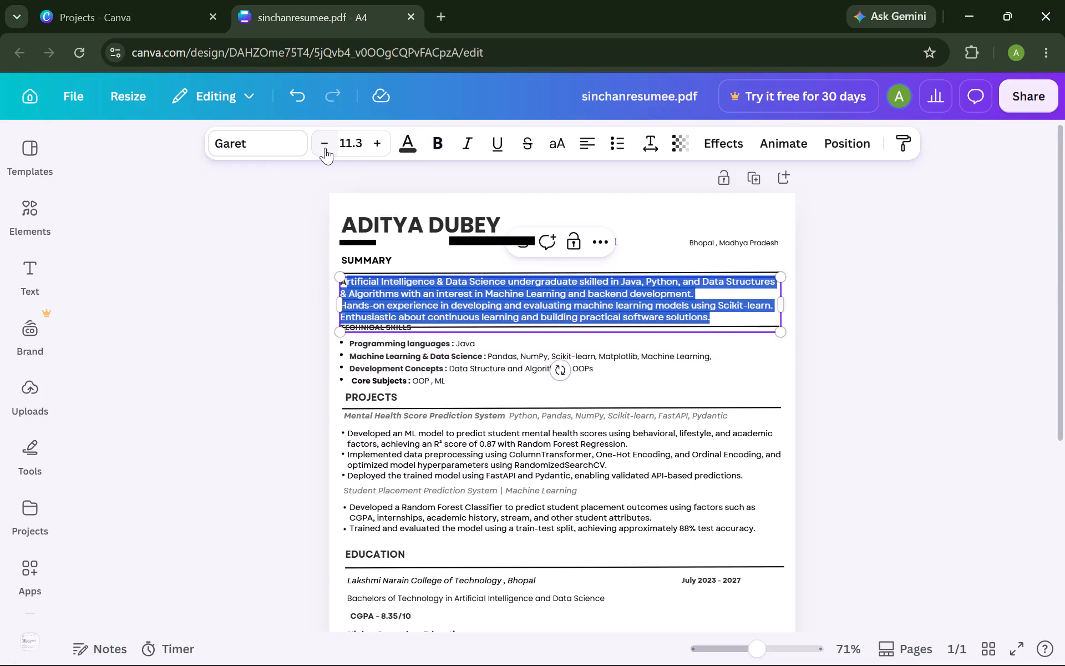
click(325, 148)
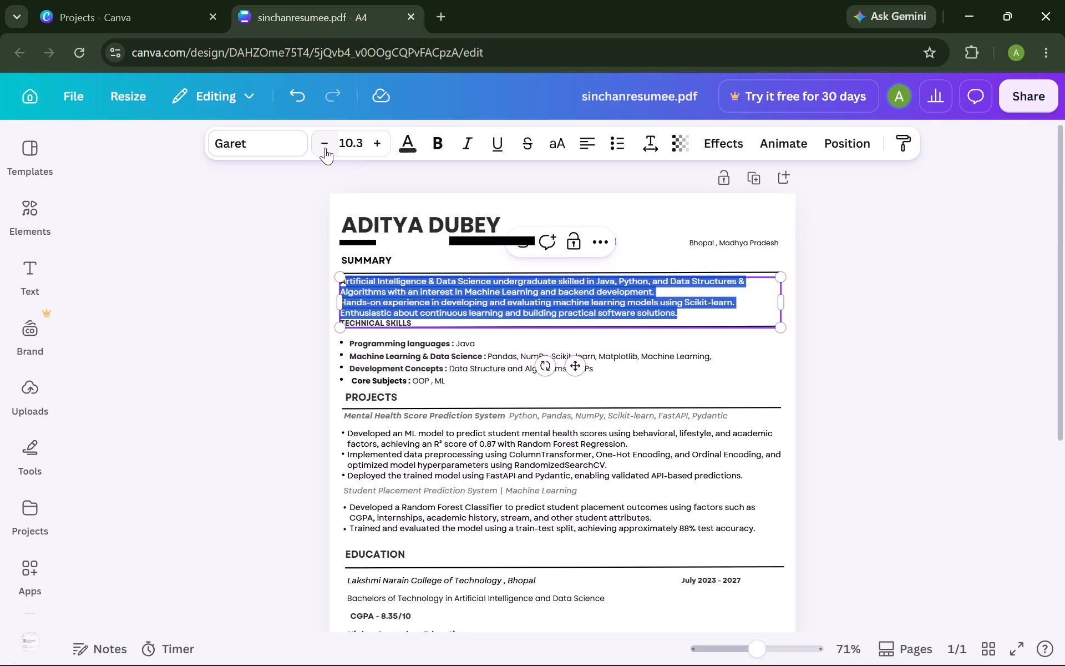
click(325, 148)
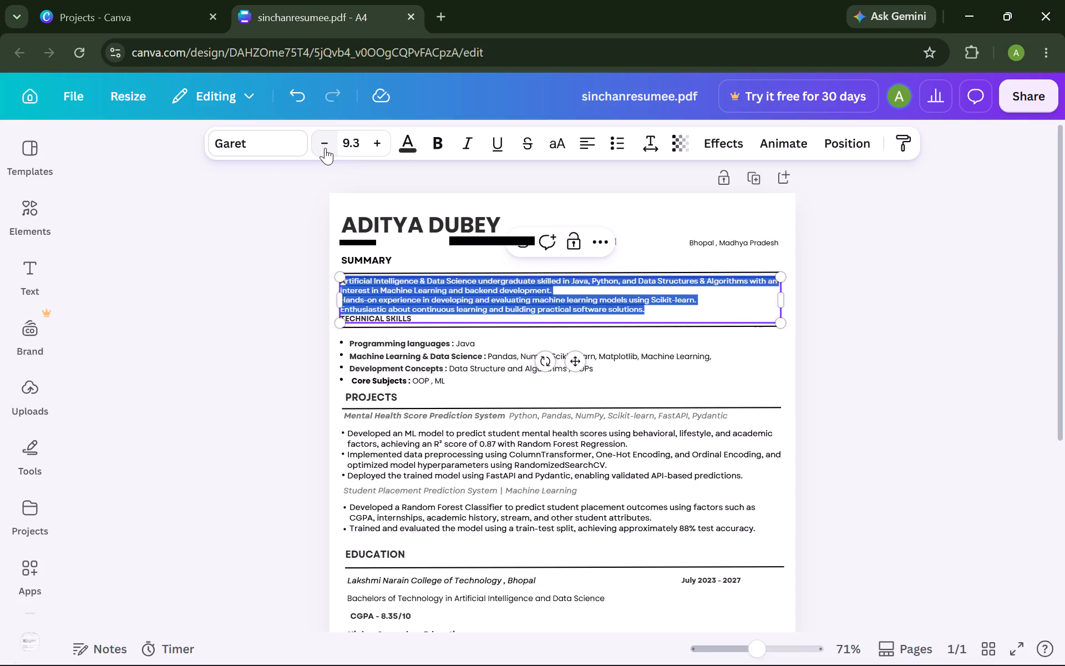
click(268, 246)
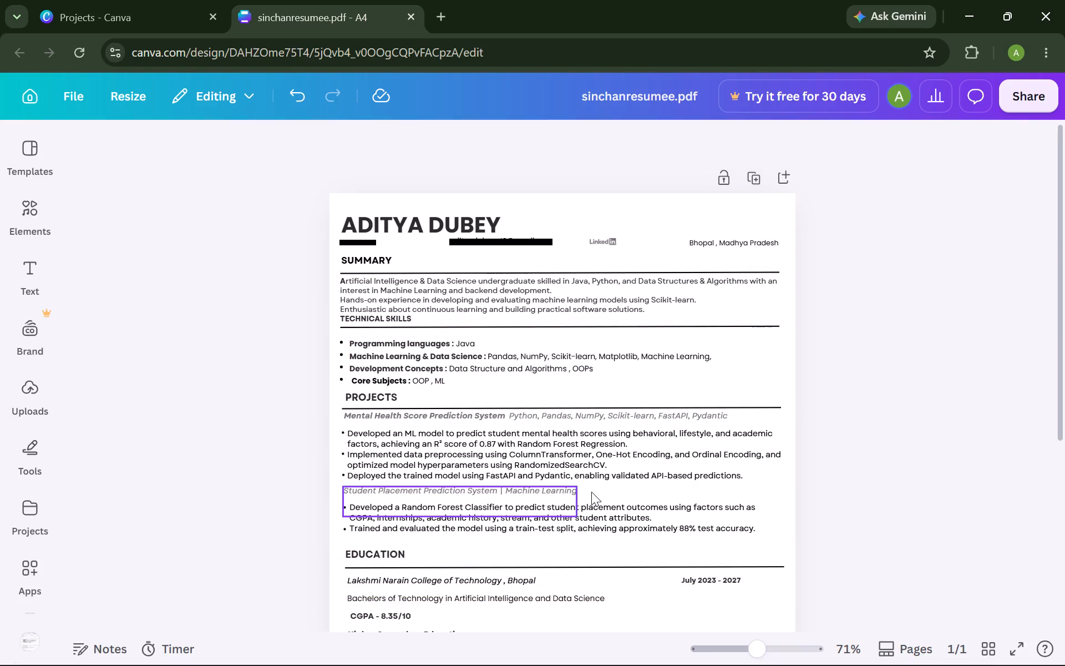
Review the resume from the summary down through the Education and Certifications and Achievements sections.
scroll(591, 492, down, 5)
scroll(591, 492, up, 7)
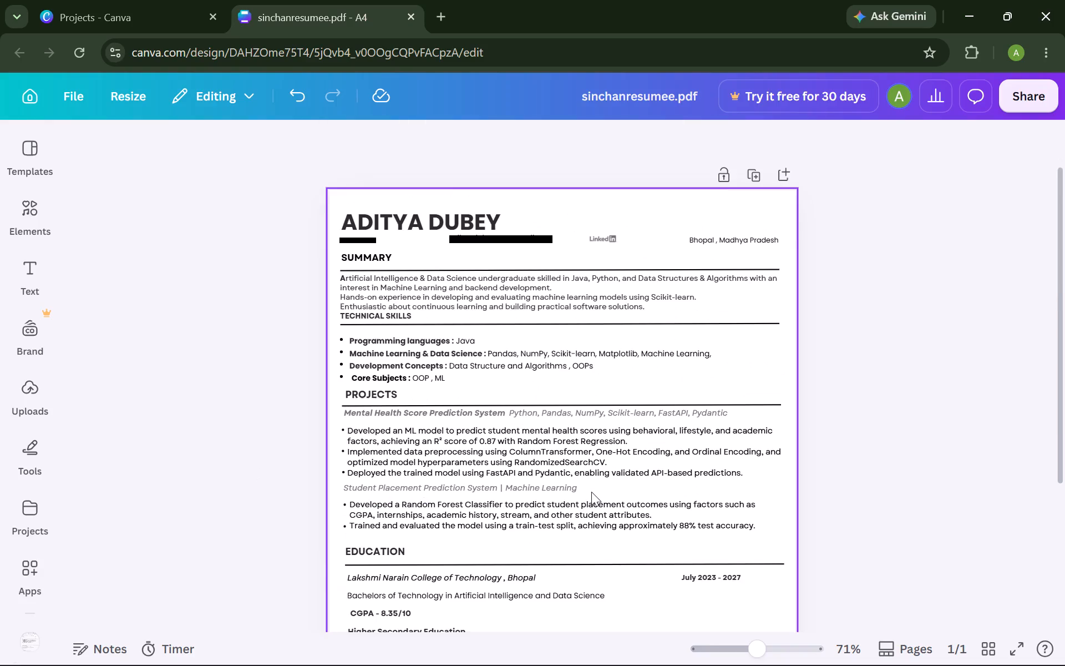
scroll(547, 560, down, 3)
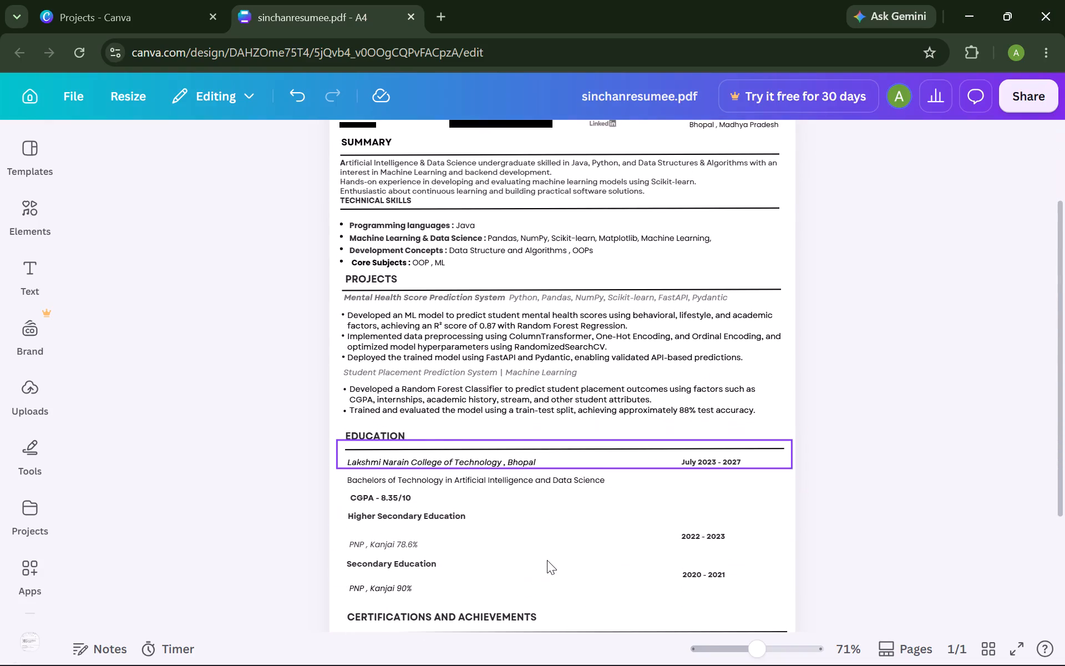
scroll(547, 560, down, 3)
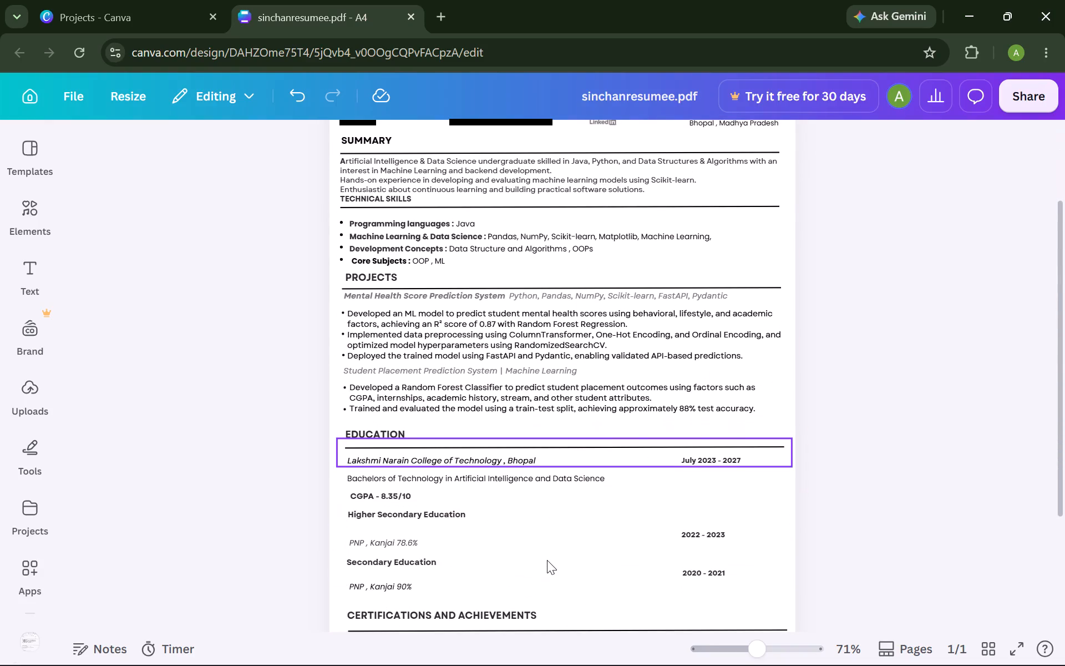
scroll(547, 560, down, 2)
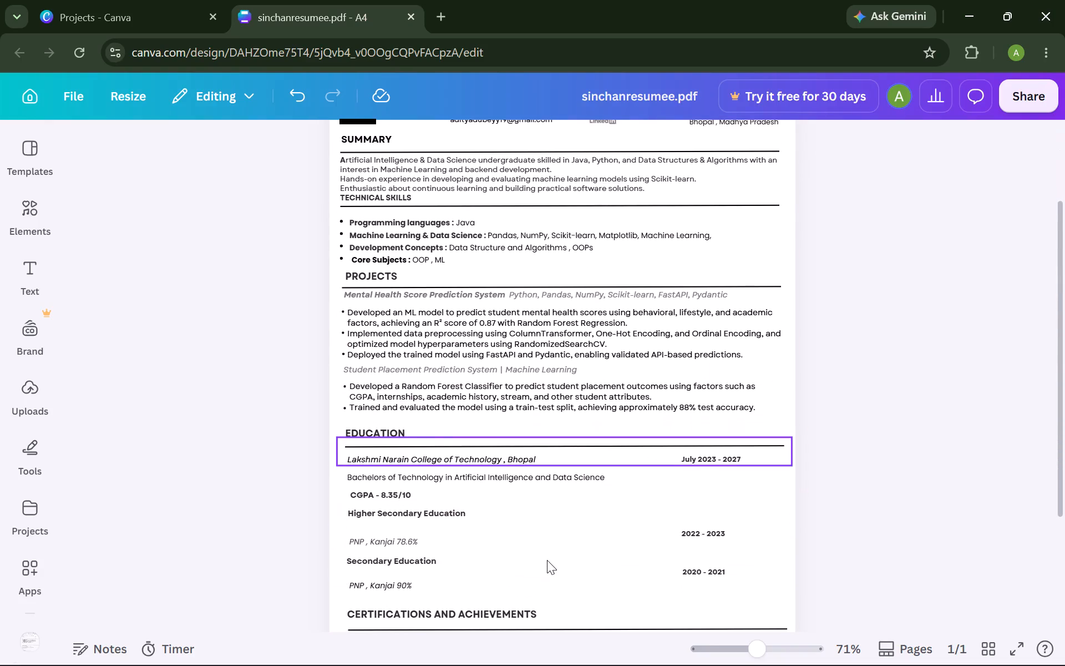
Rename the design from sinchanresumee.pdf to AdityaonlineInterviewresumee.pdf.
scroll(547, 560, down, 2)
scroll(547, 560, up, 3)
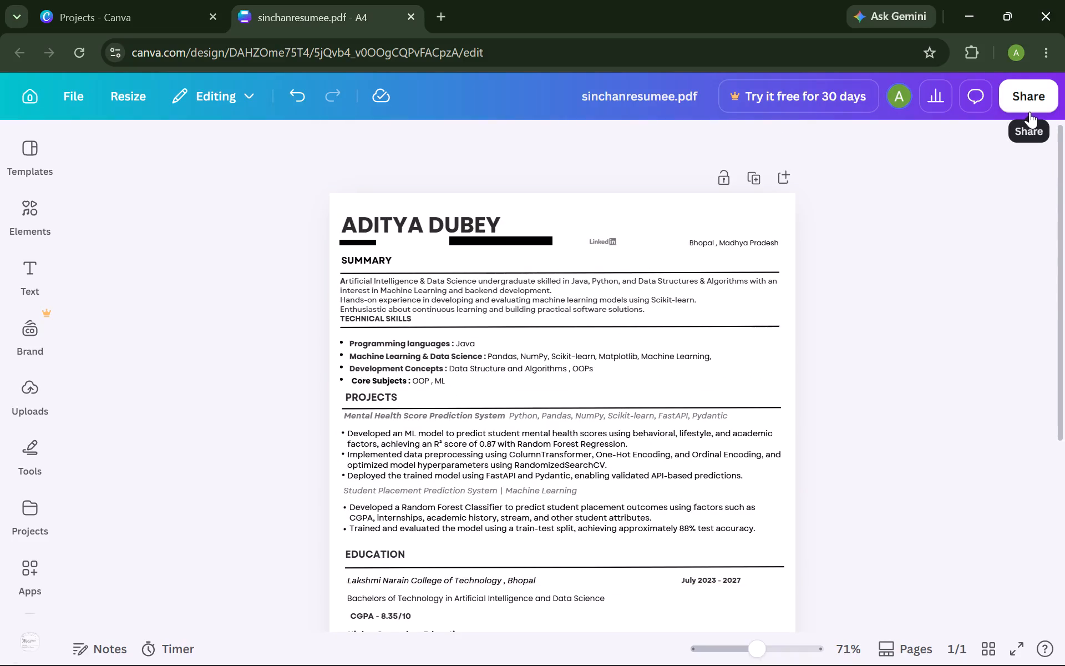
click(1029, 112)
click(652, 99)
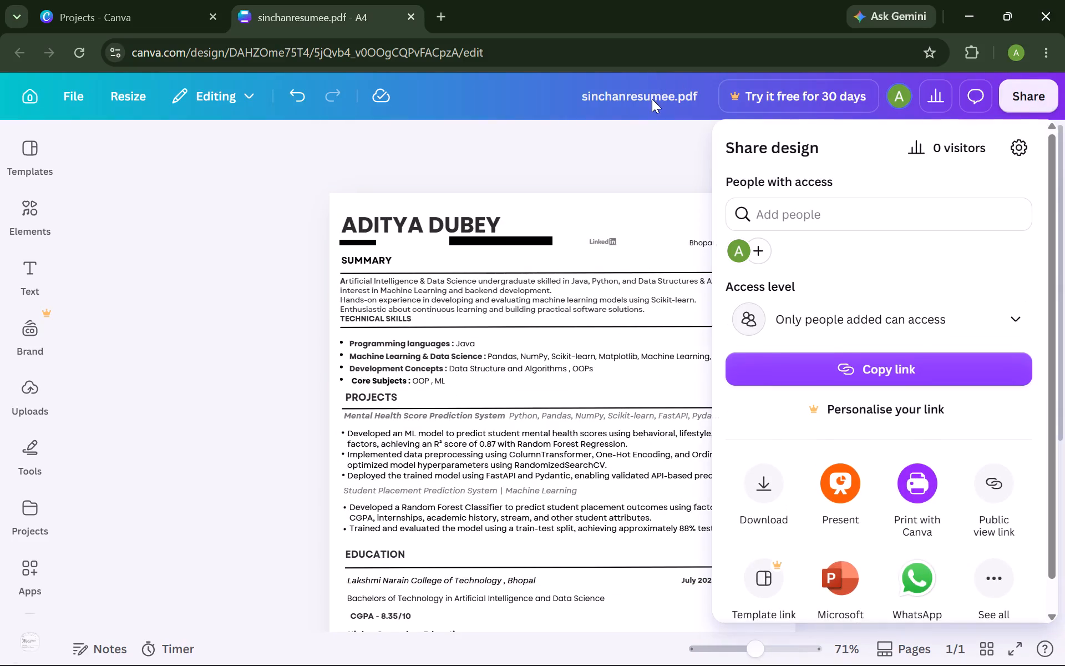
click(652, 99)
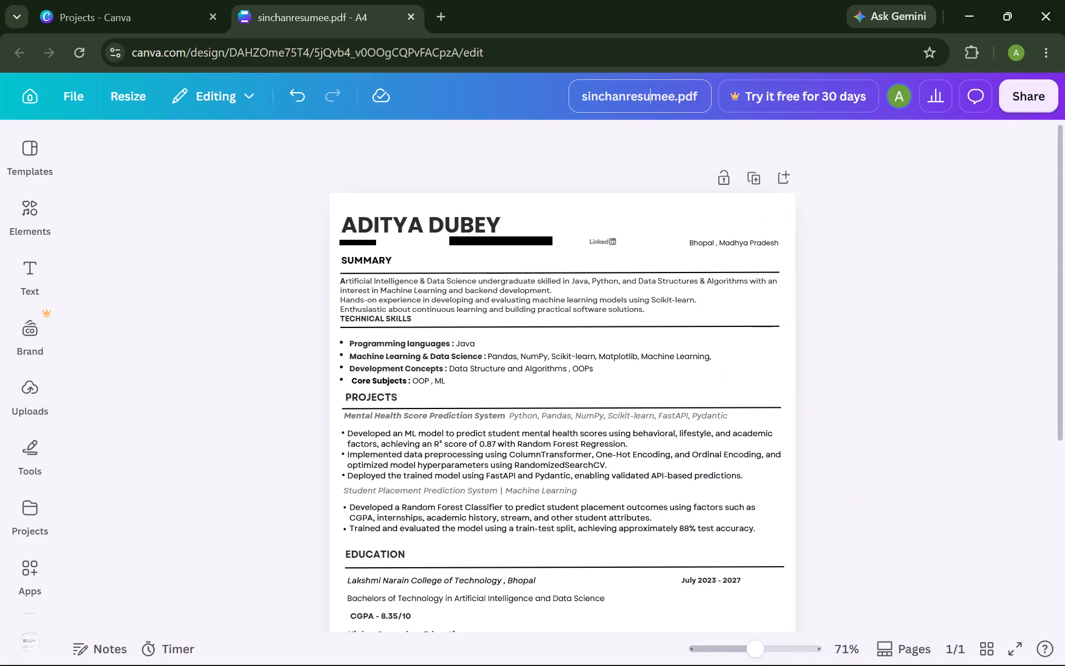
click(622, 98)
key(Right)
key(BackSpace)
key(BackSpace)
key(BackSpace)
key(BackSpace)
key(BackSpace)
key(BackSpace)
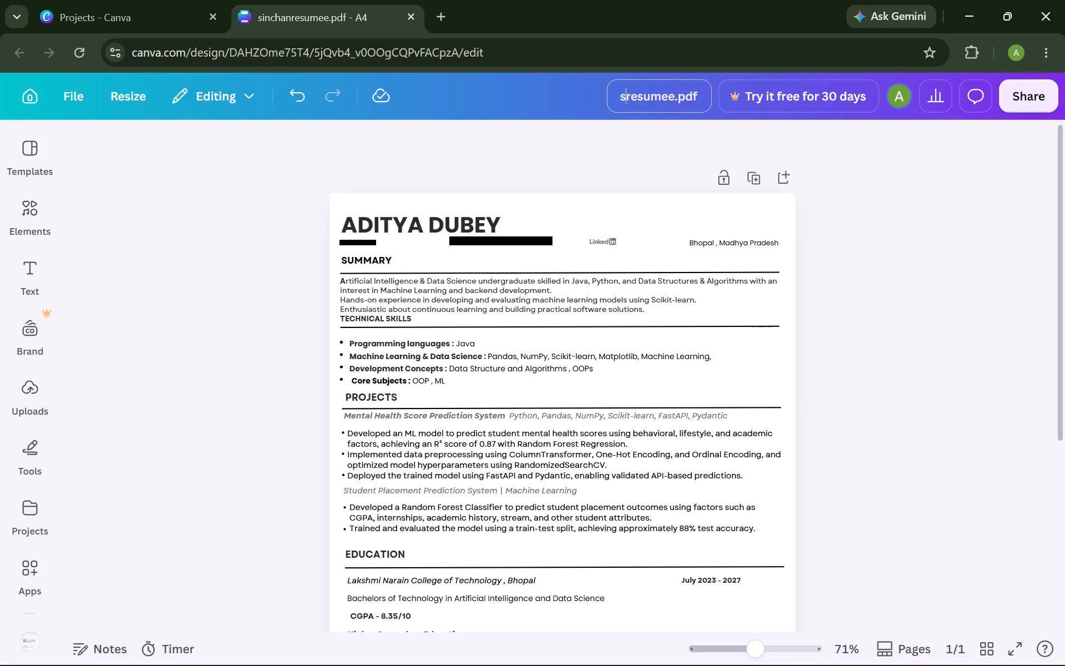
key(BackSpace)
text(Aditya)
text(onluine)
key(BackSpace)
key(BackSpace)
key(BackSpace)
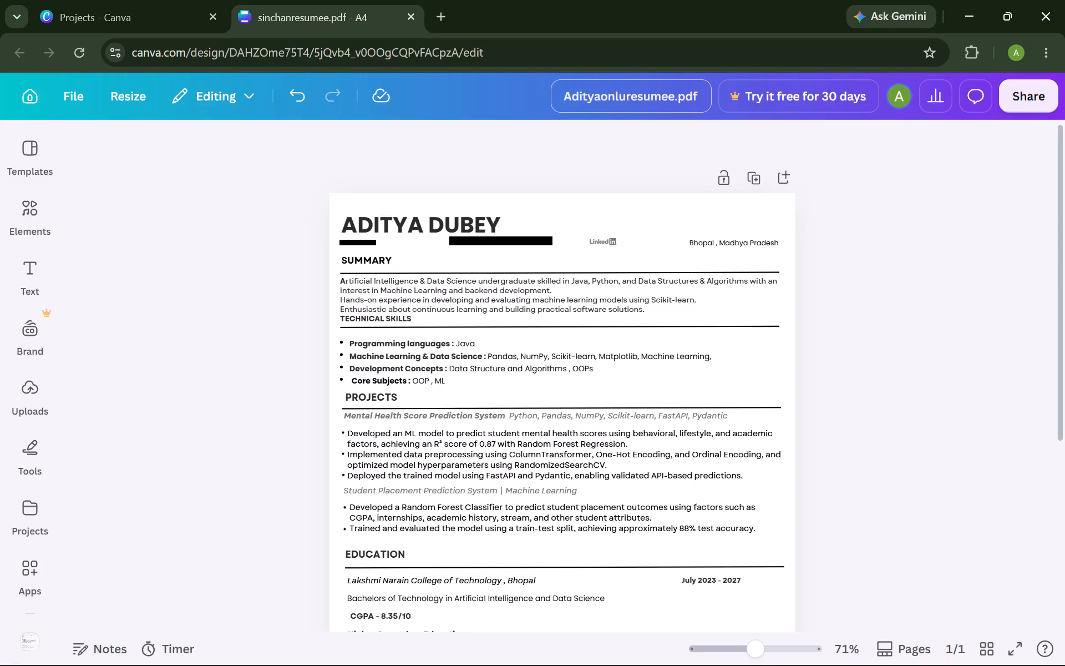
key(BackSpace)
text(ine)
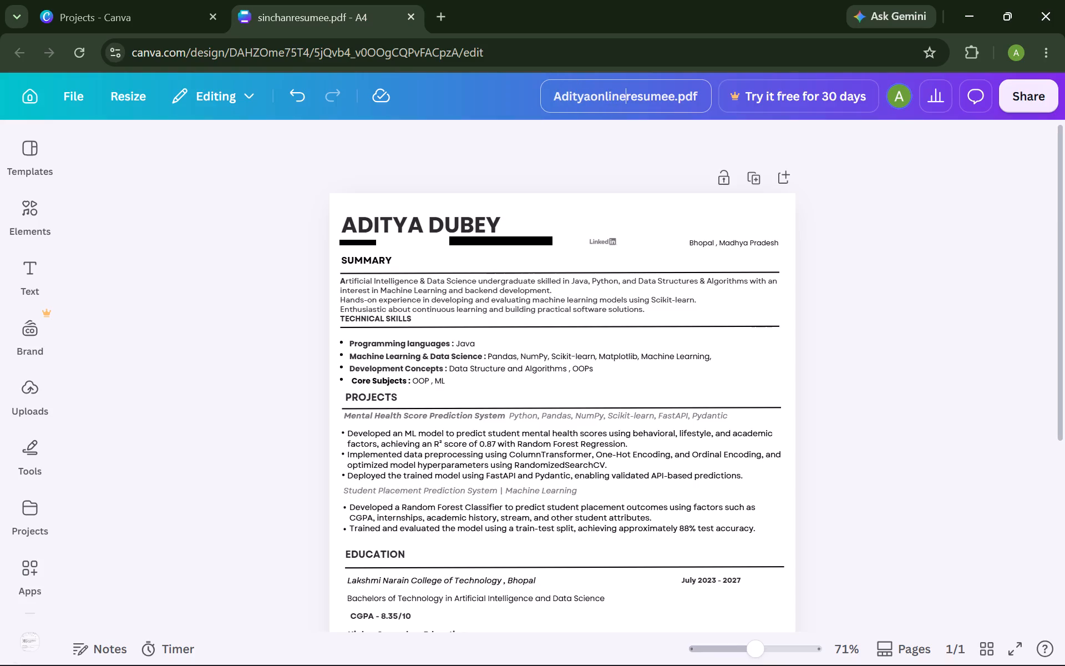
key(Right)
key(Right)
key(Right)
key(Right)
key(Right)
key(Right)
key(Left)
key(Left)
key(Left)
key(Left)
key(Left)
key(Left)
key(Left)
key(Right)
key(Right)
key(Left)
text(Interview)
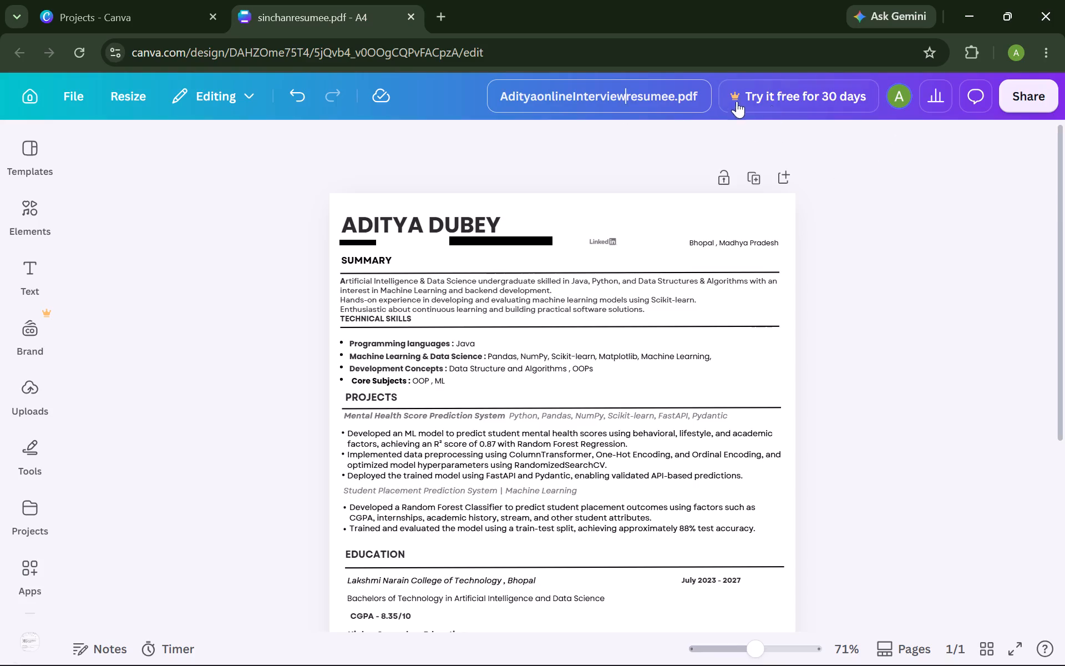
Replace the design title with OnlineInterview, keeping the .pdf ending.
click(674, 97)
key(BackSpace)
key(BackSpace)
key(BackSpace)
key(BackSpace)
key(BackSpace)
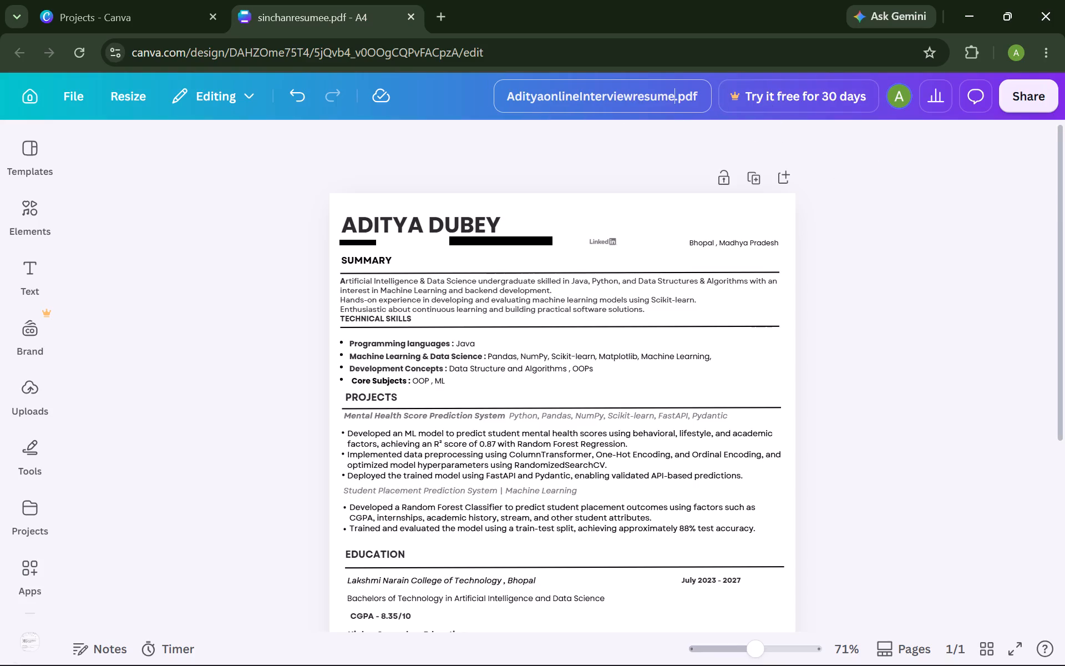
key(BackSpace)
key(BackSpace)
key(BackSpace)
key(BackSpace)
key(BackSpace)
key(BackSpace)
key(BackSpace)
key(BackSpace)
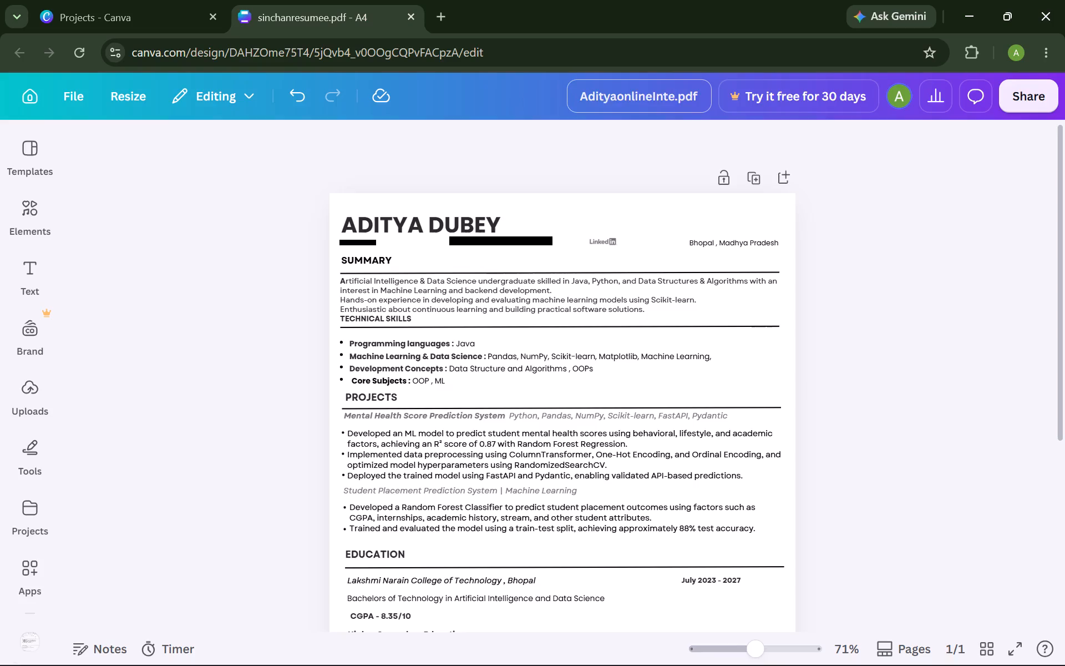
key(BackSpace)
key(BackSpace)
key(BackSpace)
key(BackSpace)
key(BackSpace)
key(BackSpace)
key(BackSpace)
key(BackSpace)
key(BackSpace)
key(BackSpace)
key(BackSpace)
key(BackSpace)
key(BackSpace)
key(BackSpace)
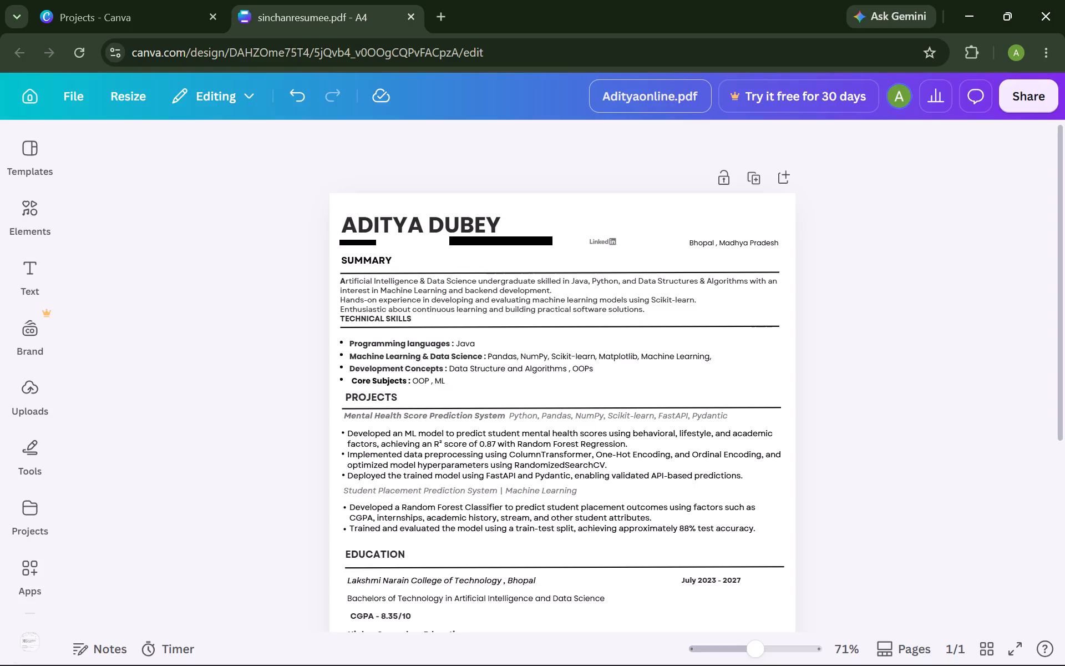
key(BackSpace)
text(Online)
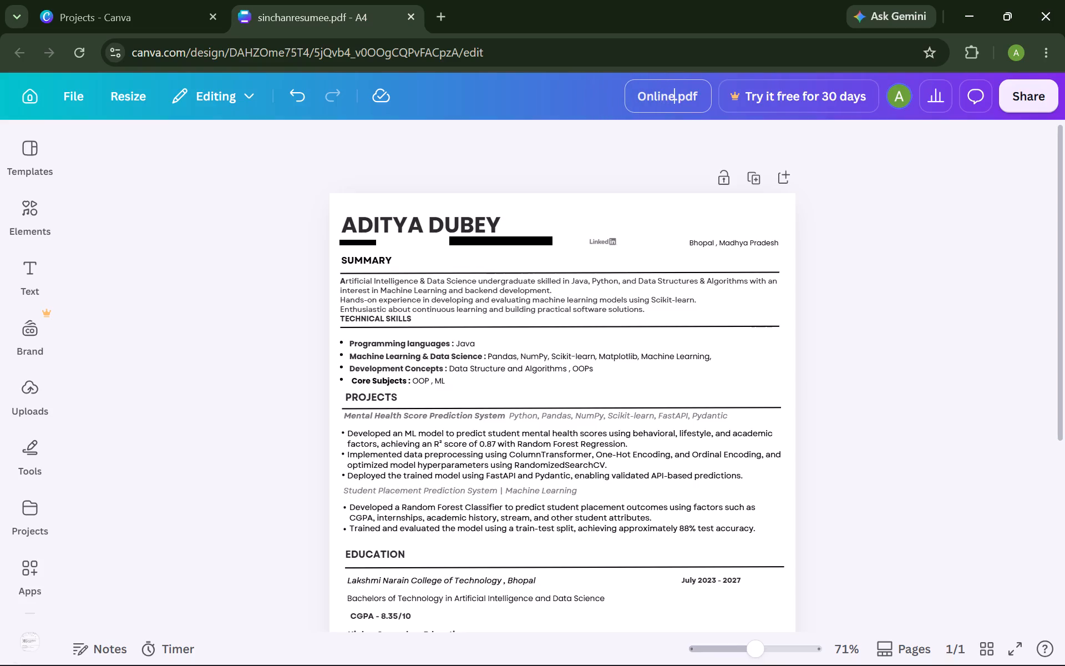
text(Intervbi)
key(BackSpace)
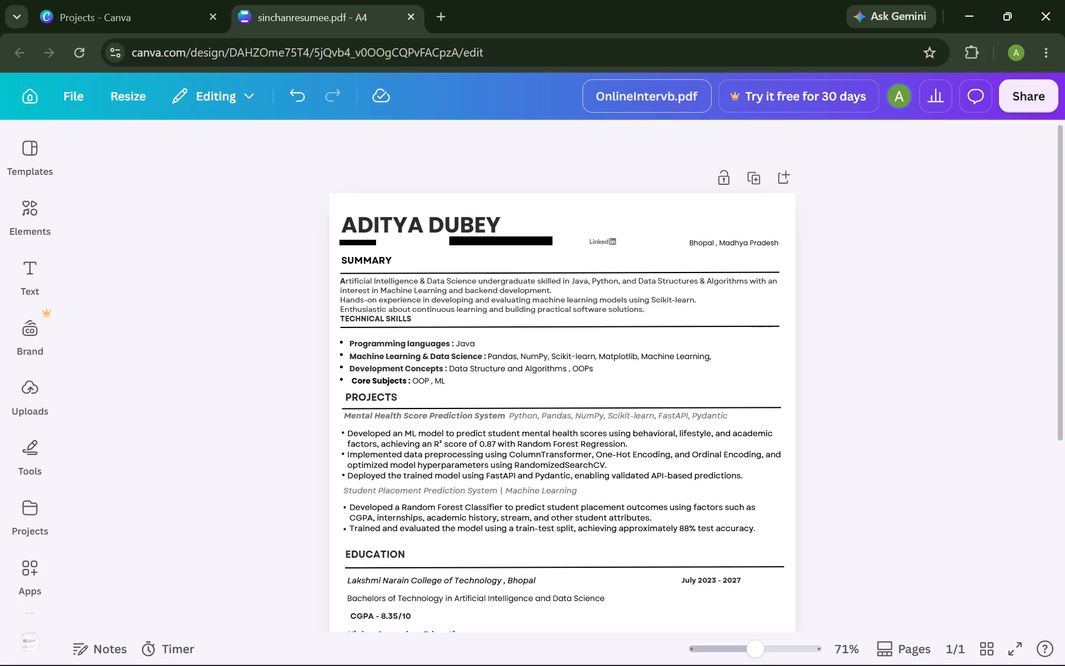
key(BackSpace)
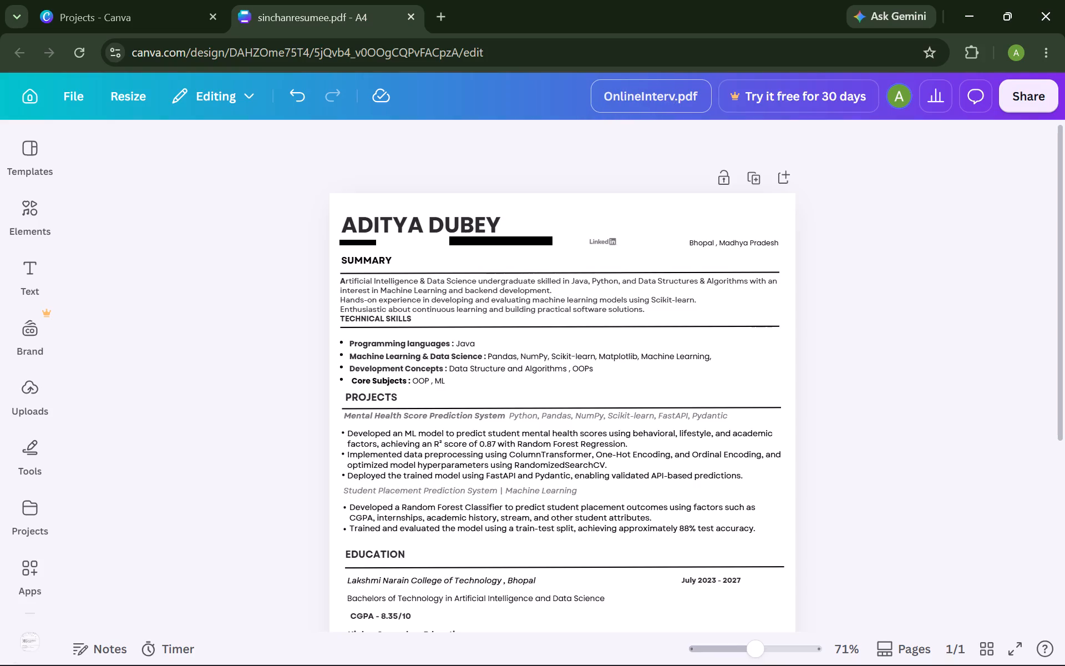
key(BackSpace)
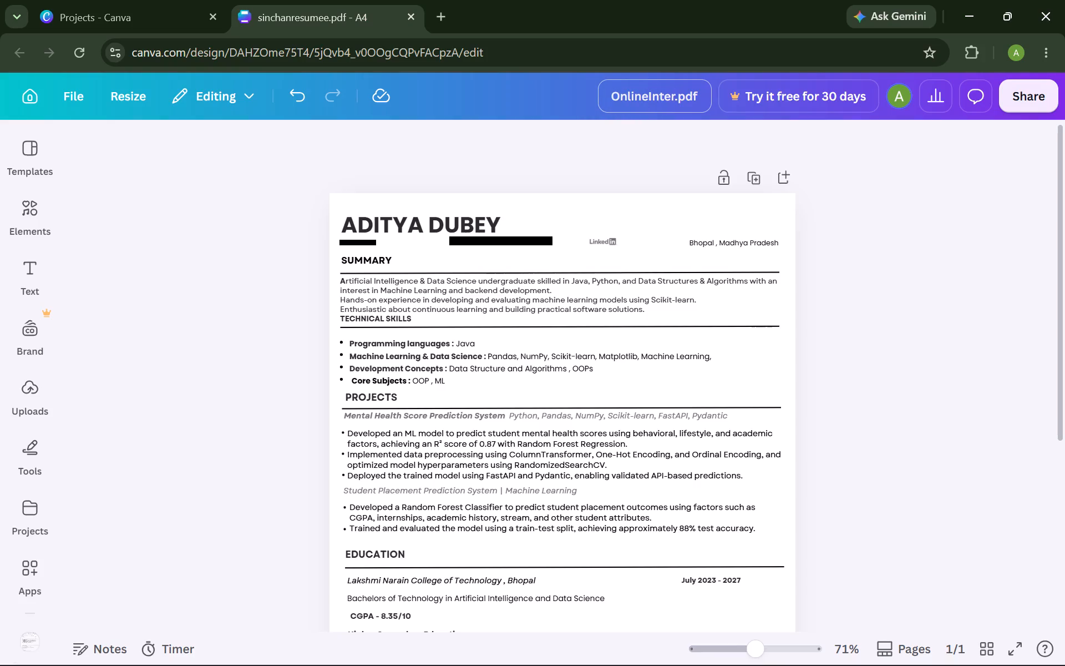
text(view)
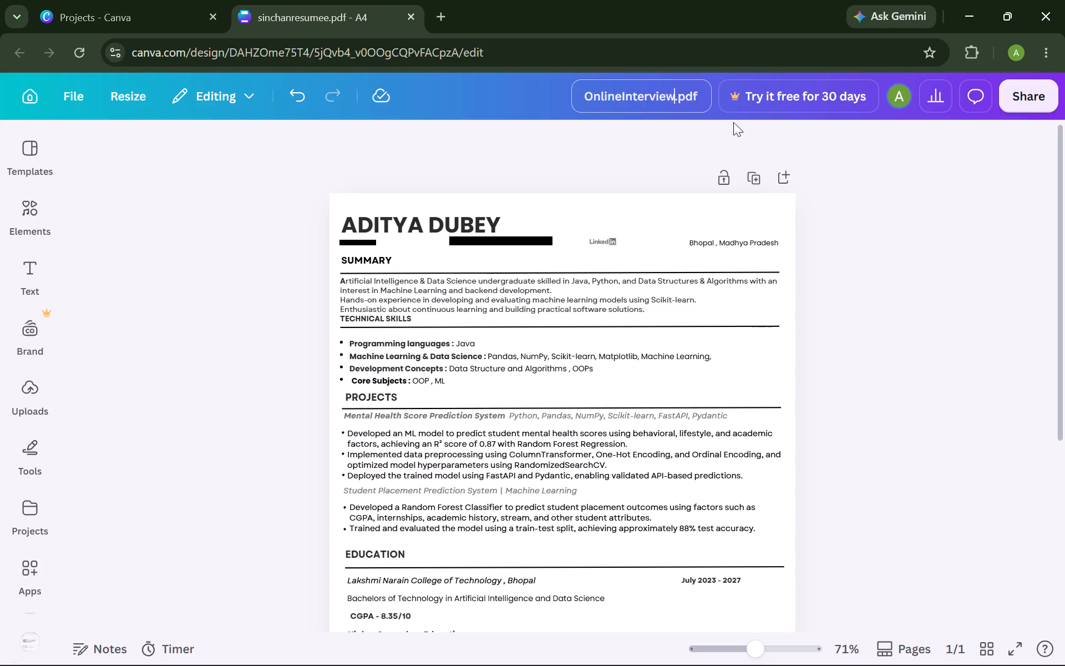
Rename the design as BotResume.pdf.
click(621, 94)
key(BackSpace)
key(BackSpace)
key(BackSpace)
key(BackSpace)
key(BackSpace)
key(BackSpace)
key(BackSpace)
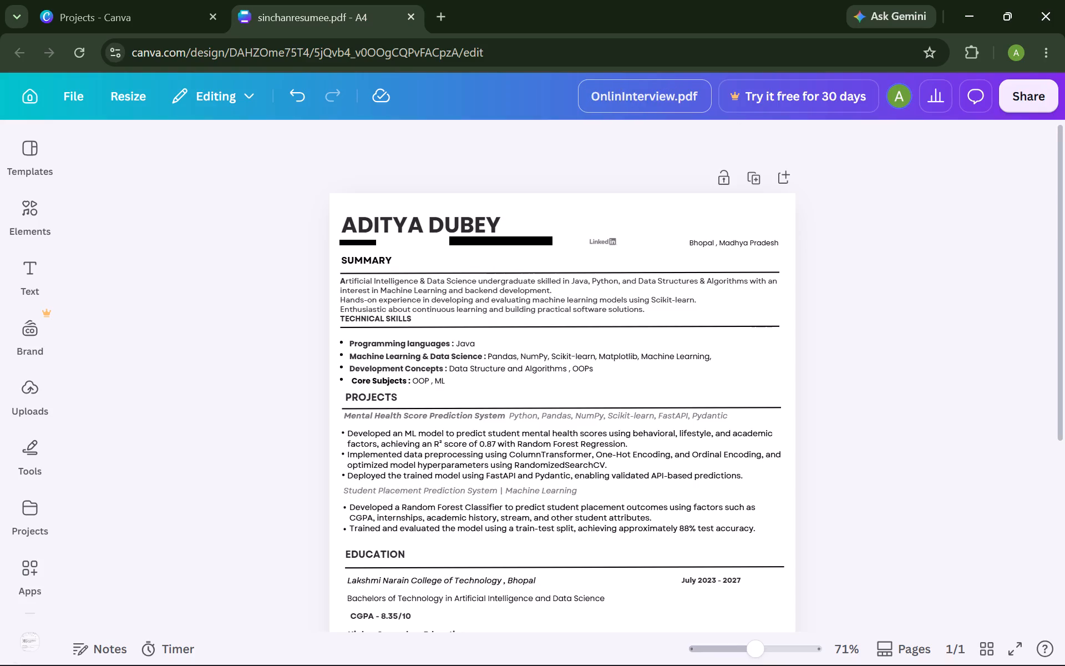
key(Right)
key(Right)
key(Right)
key(Right)
key(Right)
key(Right)
key(Right)
key(Right)
key(Right)
key(BackSpace)
key(BackSpace)
key(BackSpace)
key(BackSpace)
key(BackSpace)
key(BackSpace)
key(BackSpace)
key(BackSpace)
key(BackSpace)
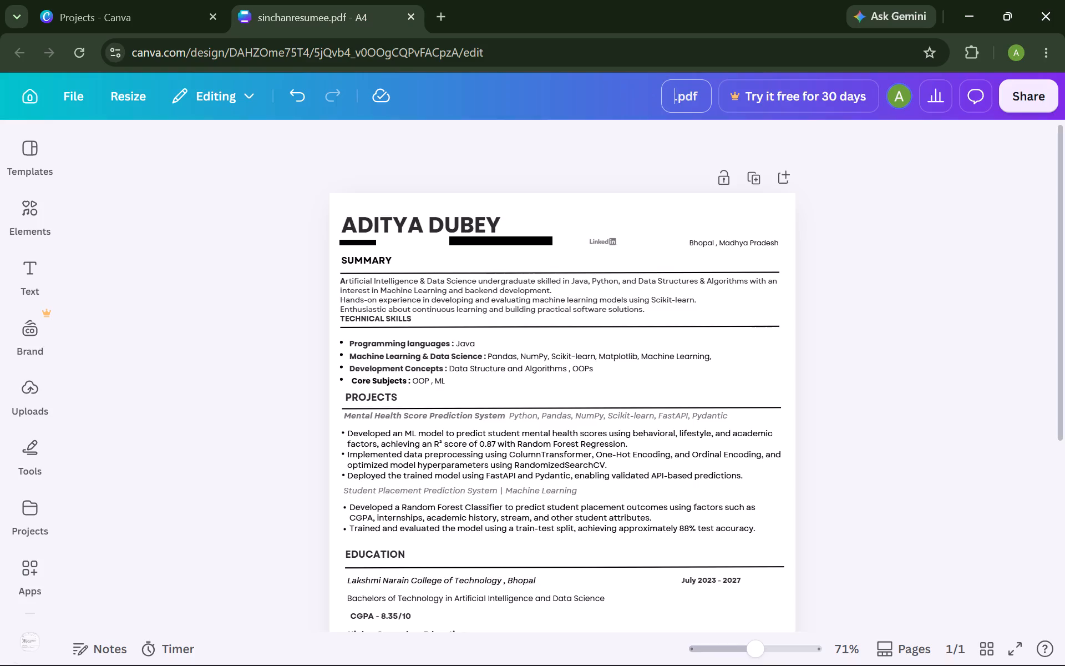
text(Bot)
text(Resume)
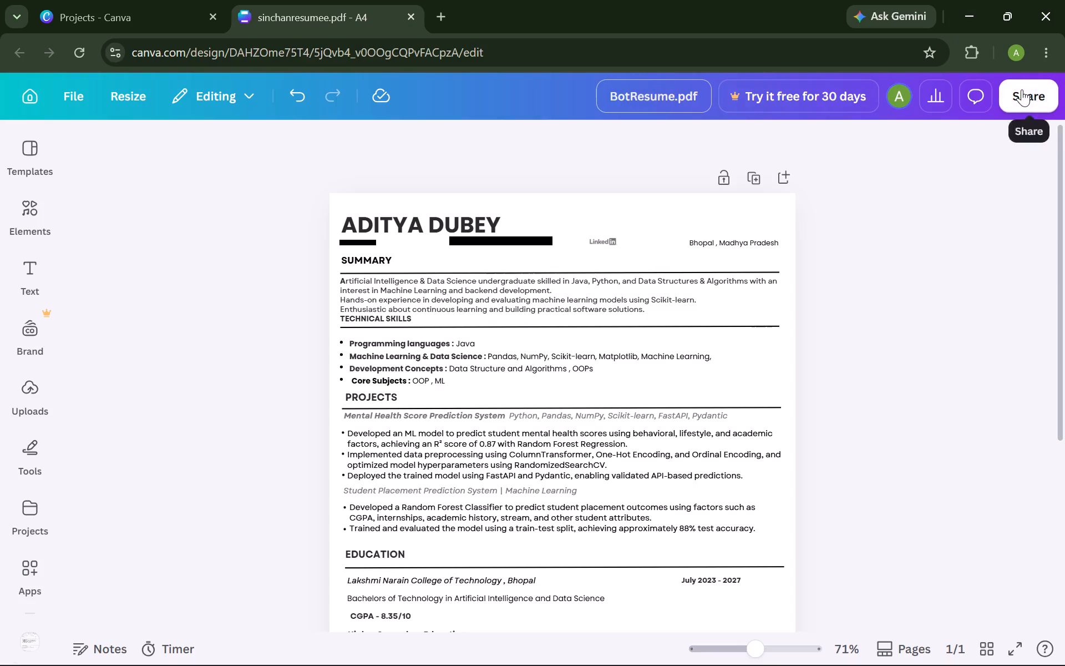
Download the resume design as a PDF with the Digital preset.
click(1022, 89)
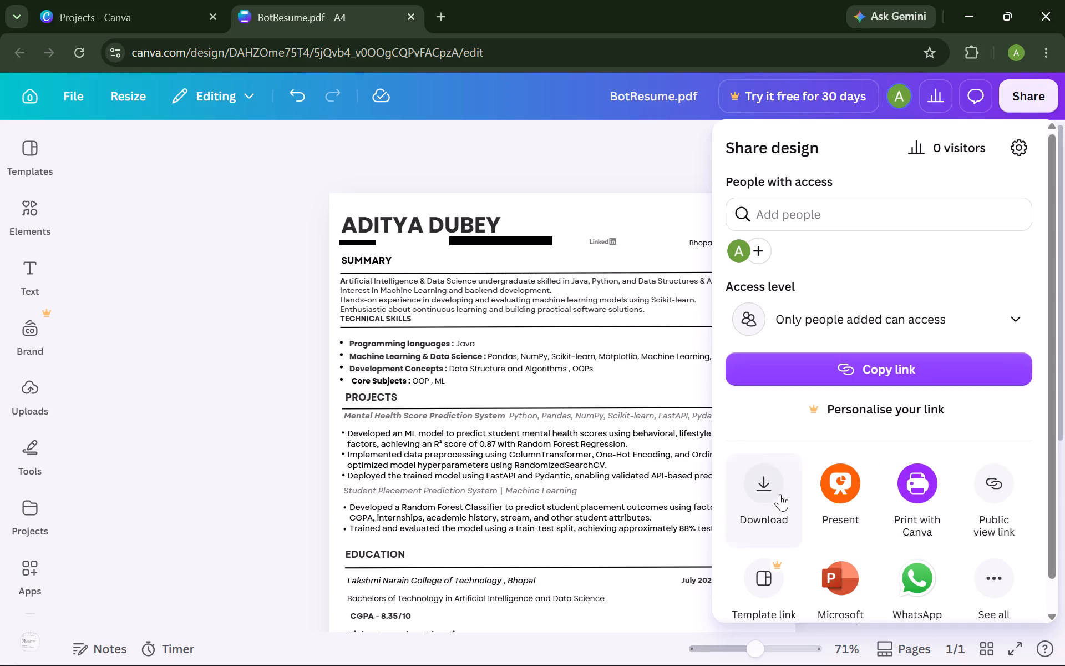
click(779, 494)
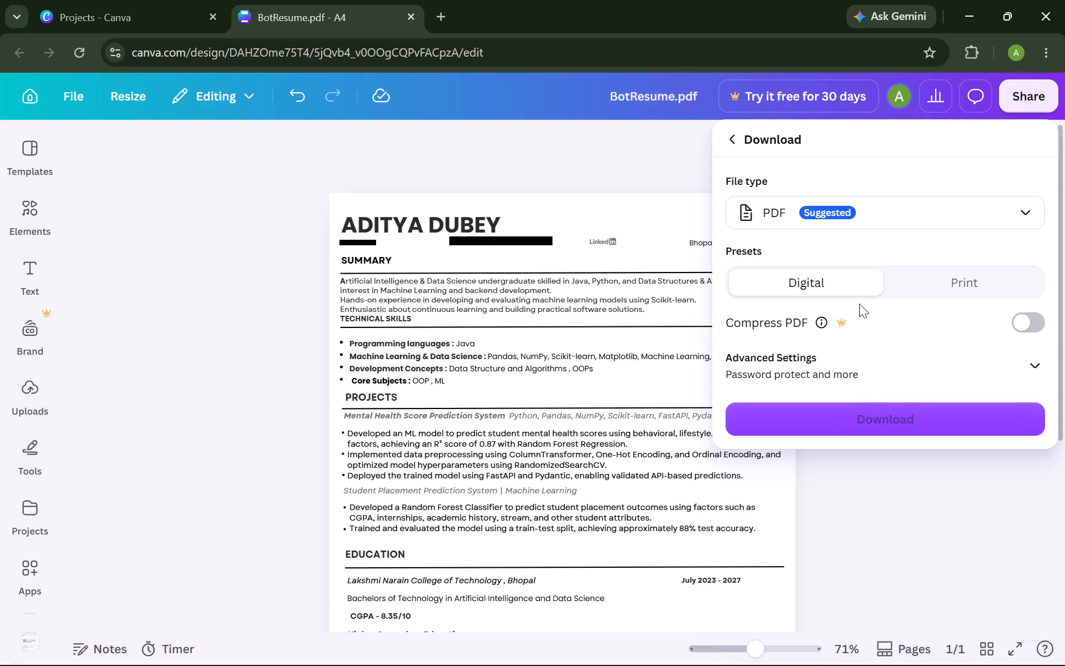
click(939, 216)
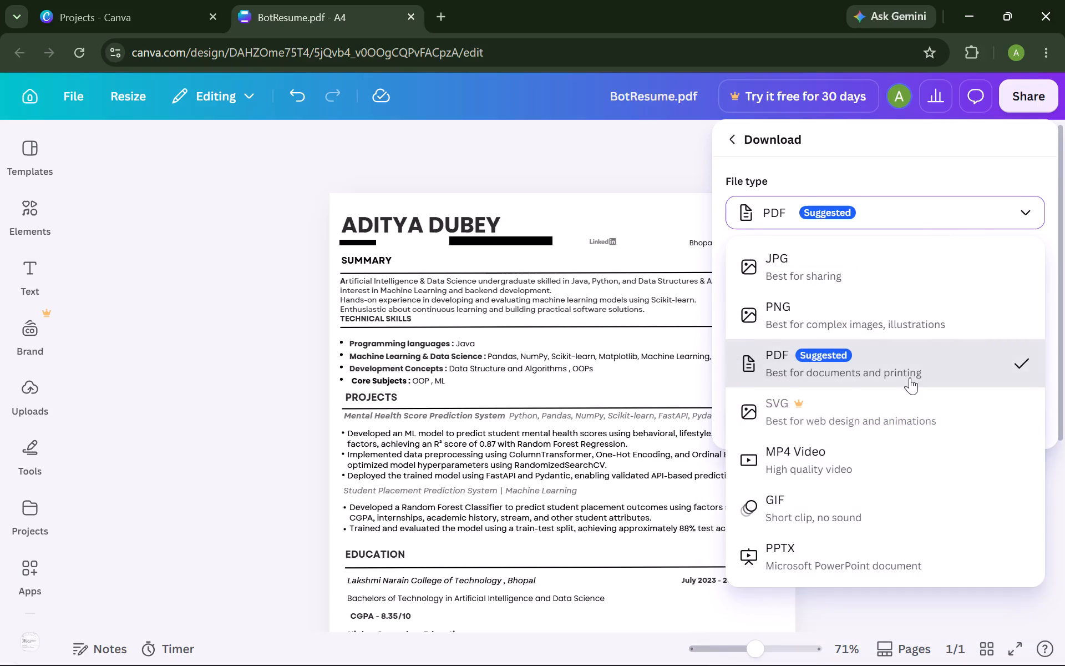
click(896, 372)
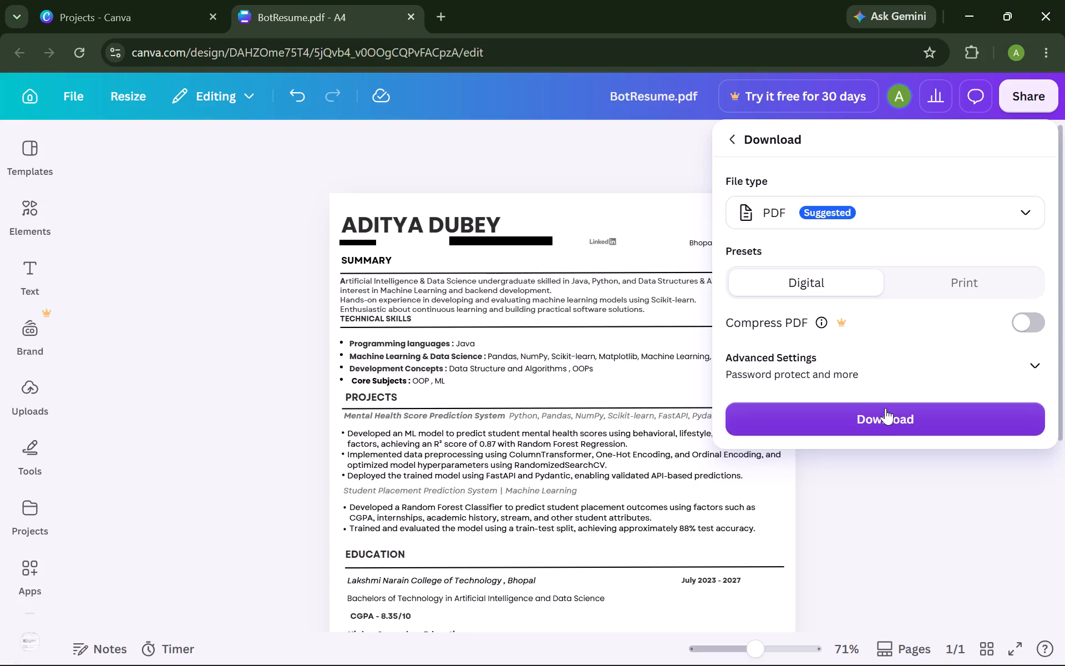
click(885, 408)
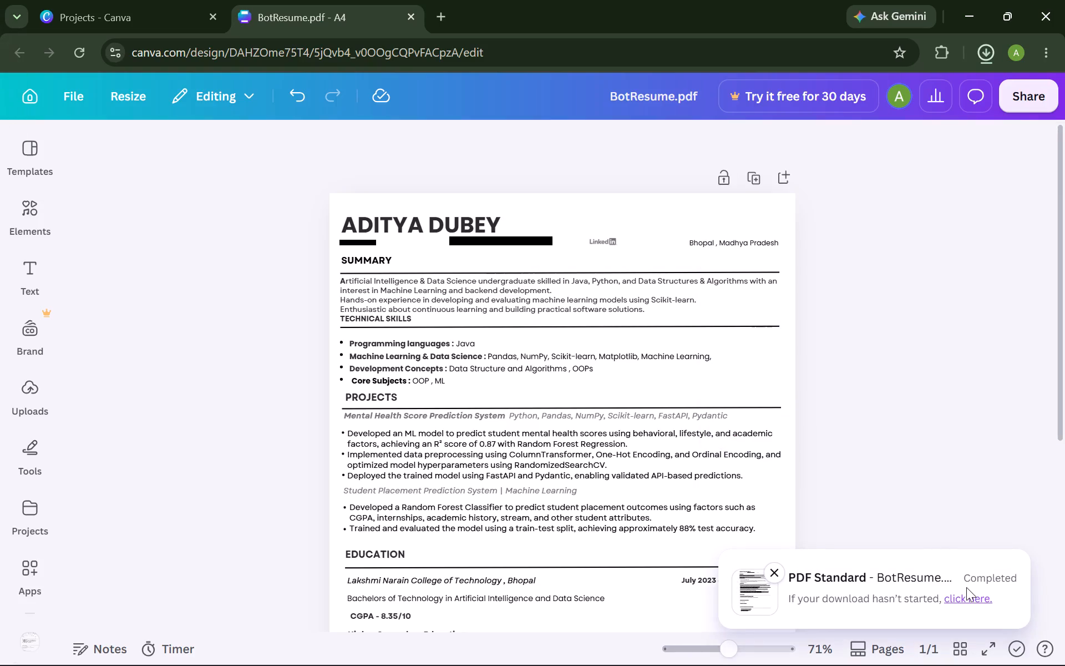
Open the downloaded resume PDF and save a copy as BotResume.pdf in the document folder.
click(846, 102)
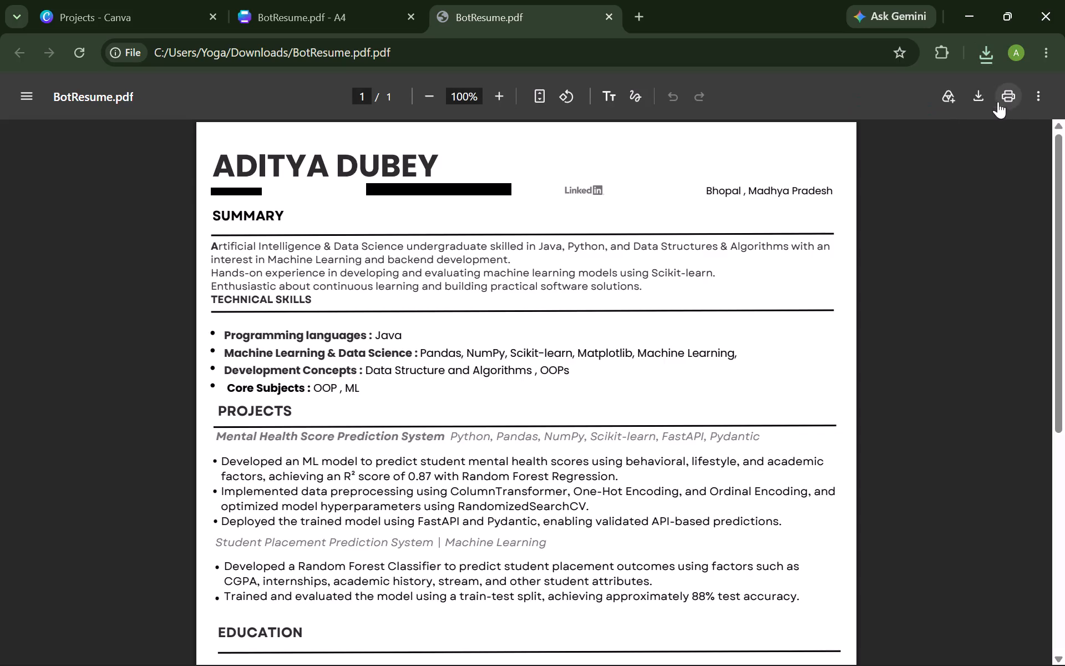
click(985, 103)
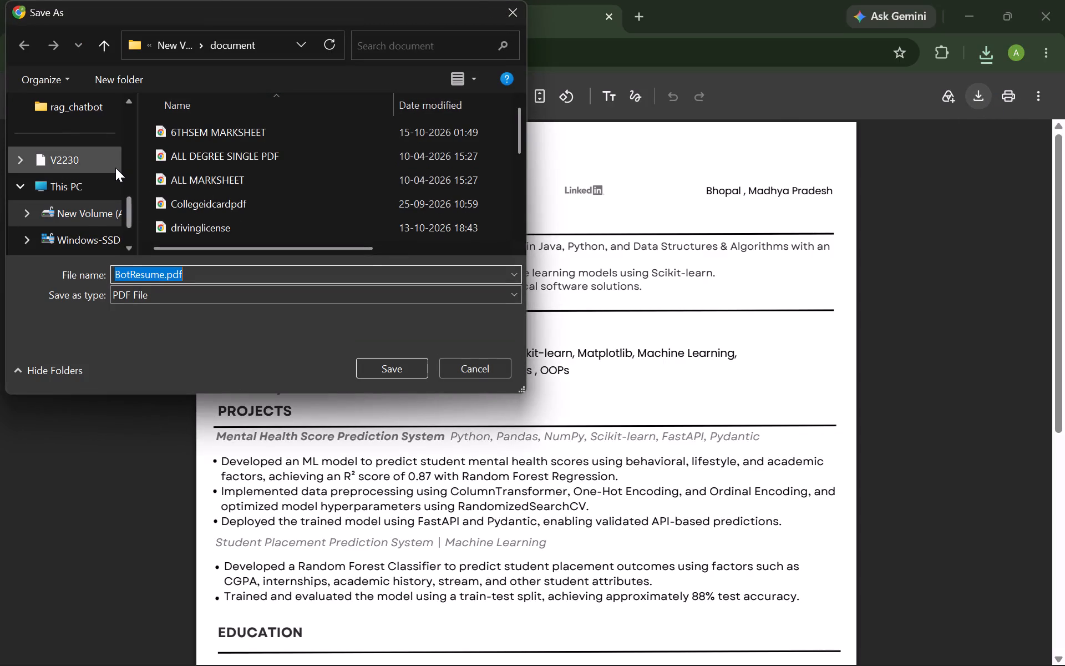
scroll(115, 168, down, 1)
scroll(115, 168, up, 2)
scroll(83, 176, down, 1)
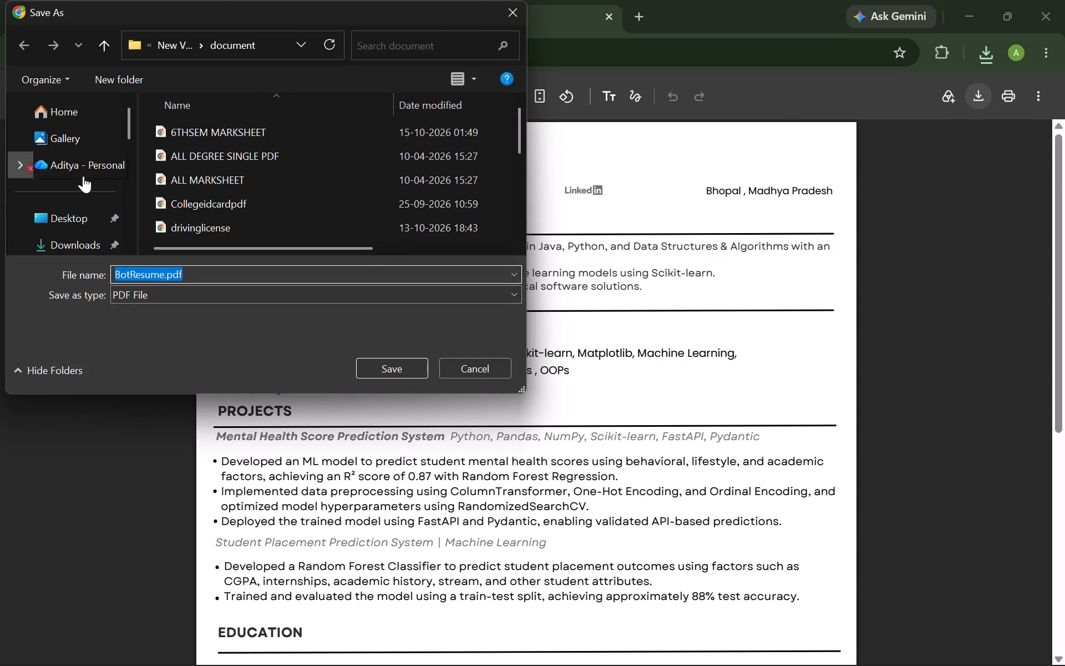
scroll(83, 176, down, 2)
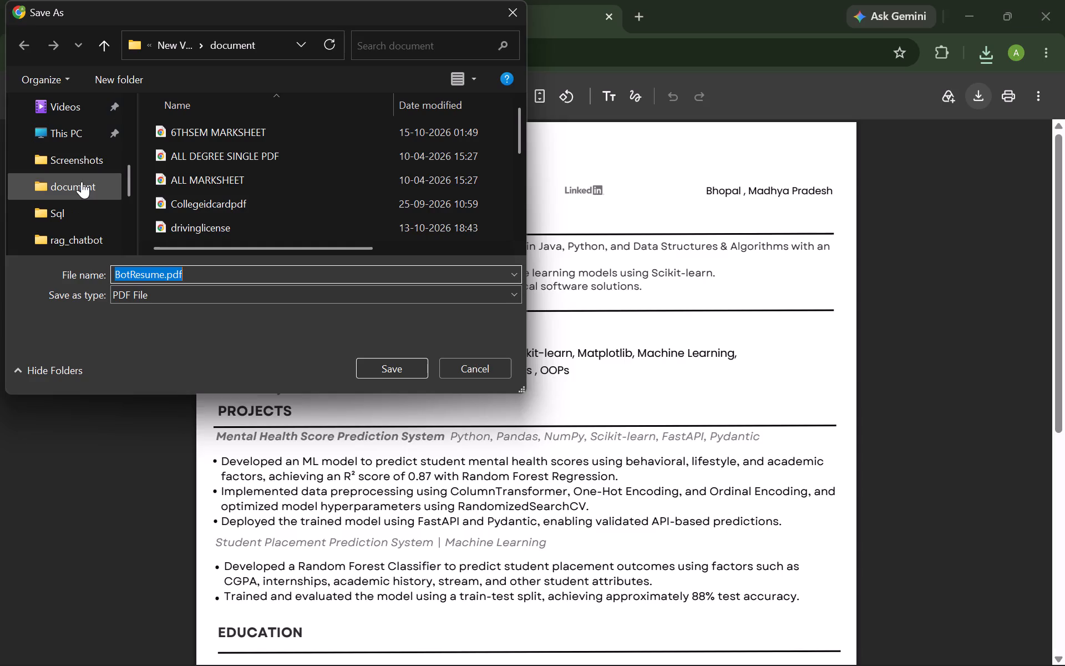
click(82, 181)
click(374, 366)
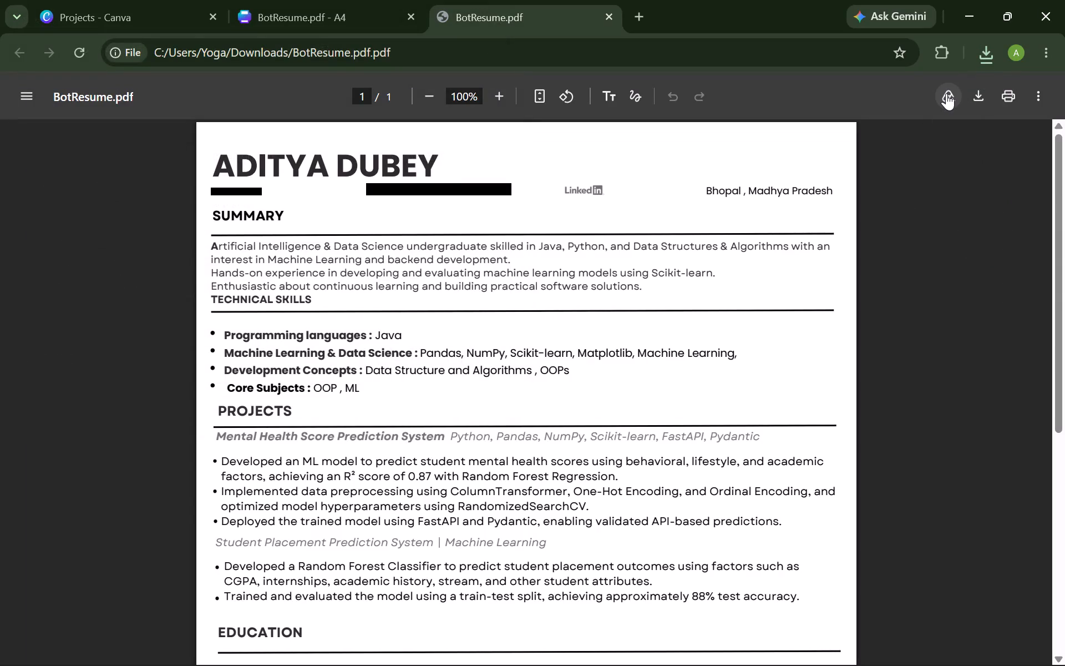
Save BotResume.pdf to Google Drive using the preselected account.
click(946, 93)
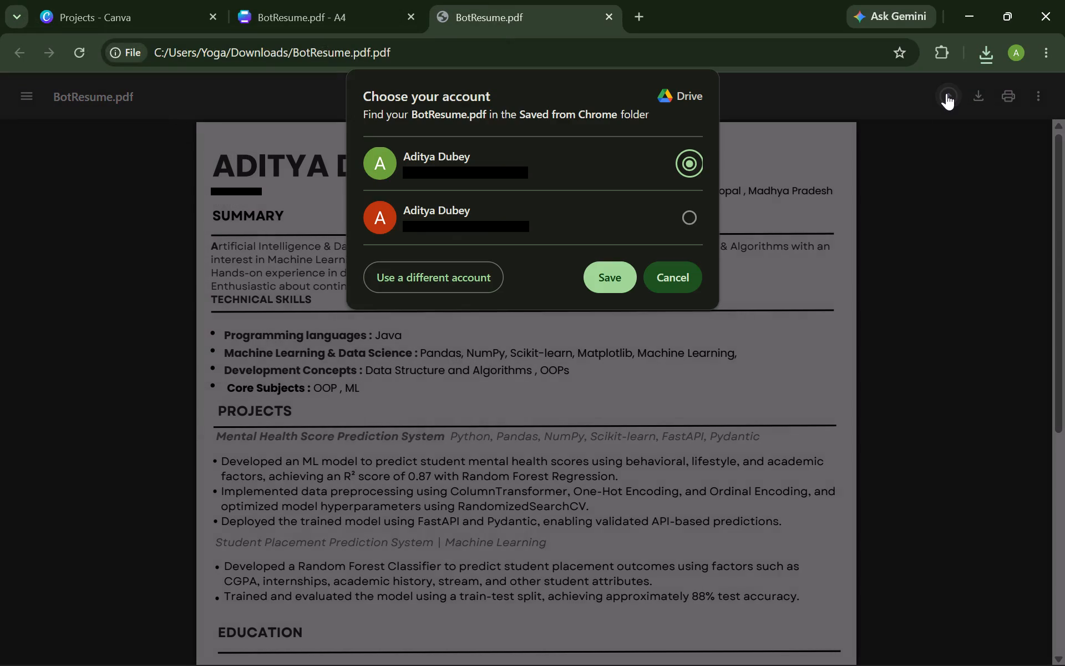
click(603, 271)
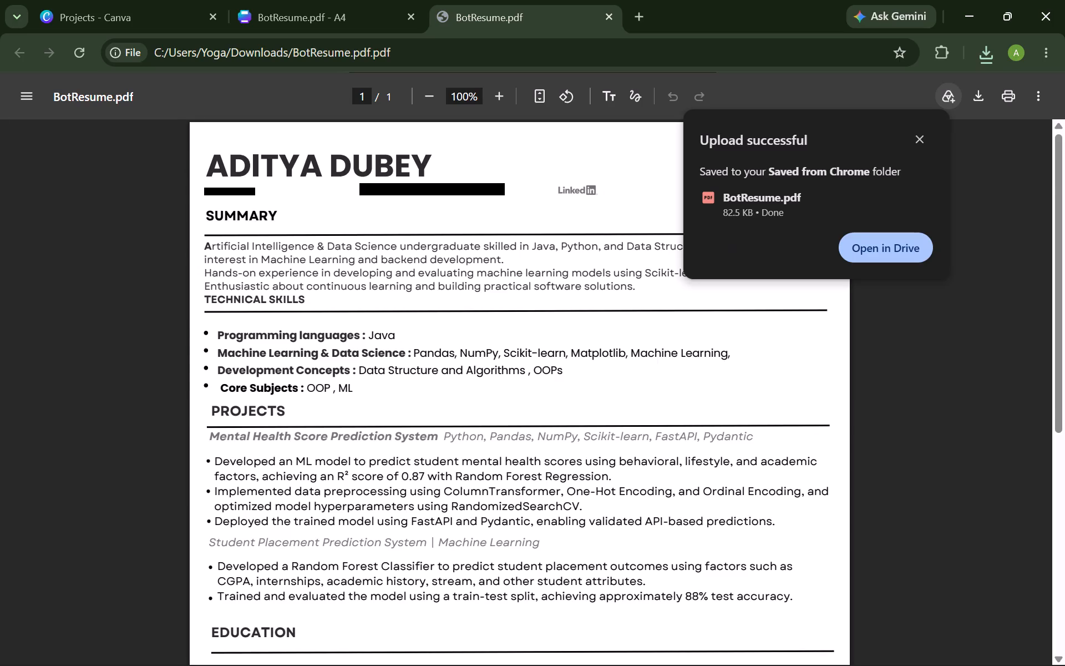
Open the uploaded BotResume.pdf in Google Drive.
click(905, 243)
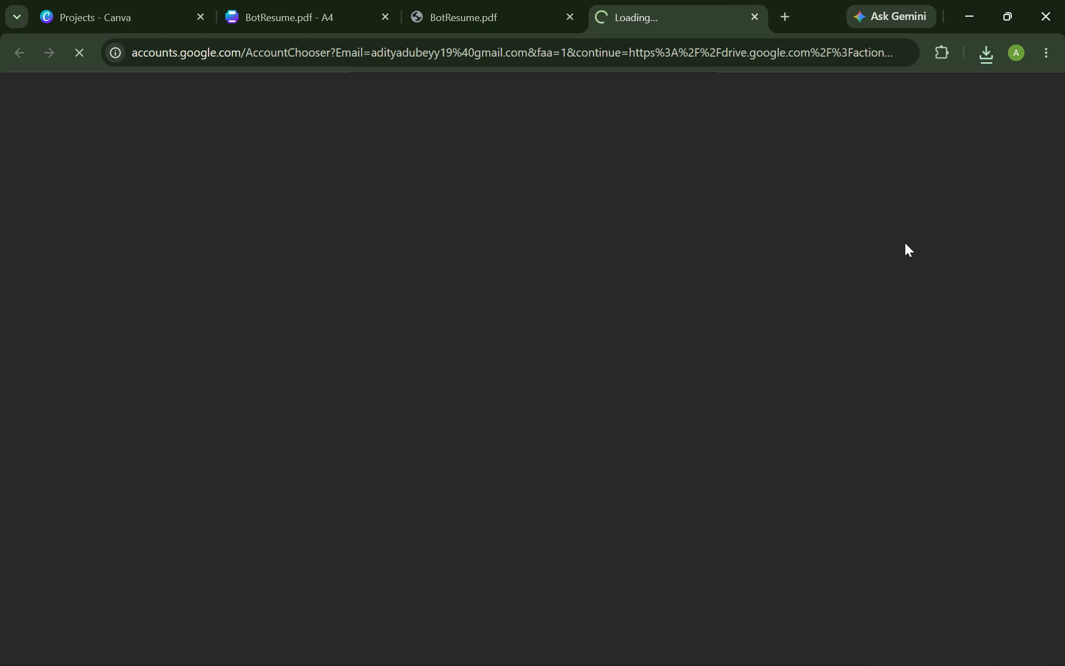
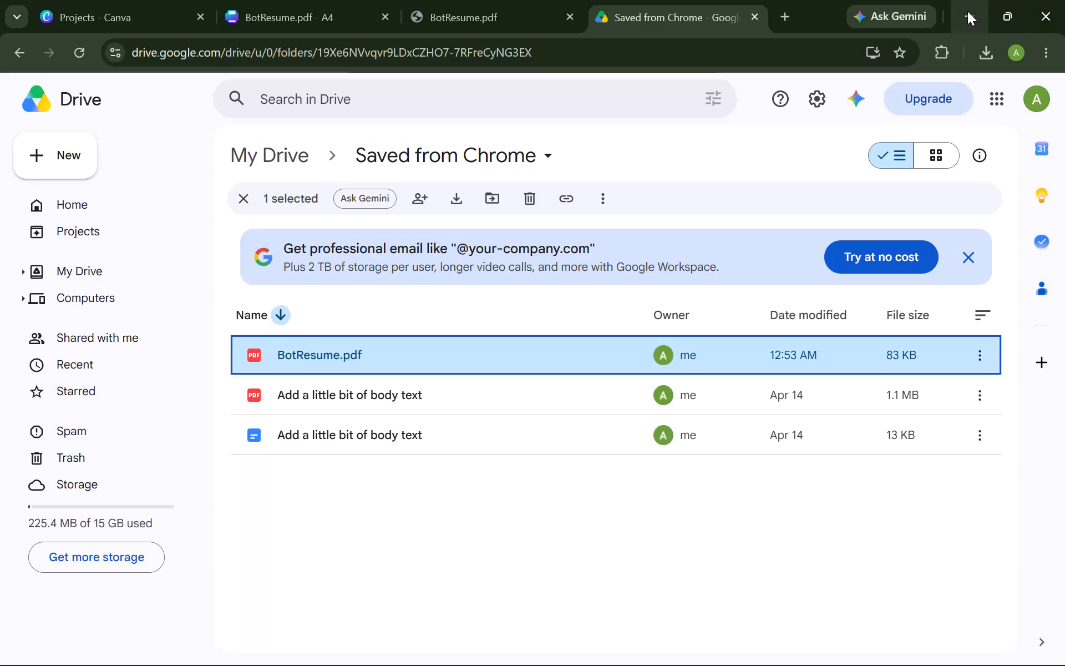
Minimize the Google Drive browser window and the ChatGPT window to return to the desktop.
click(968, 11)
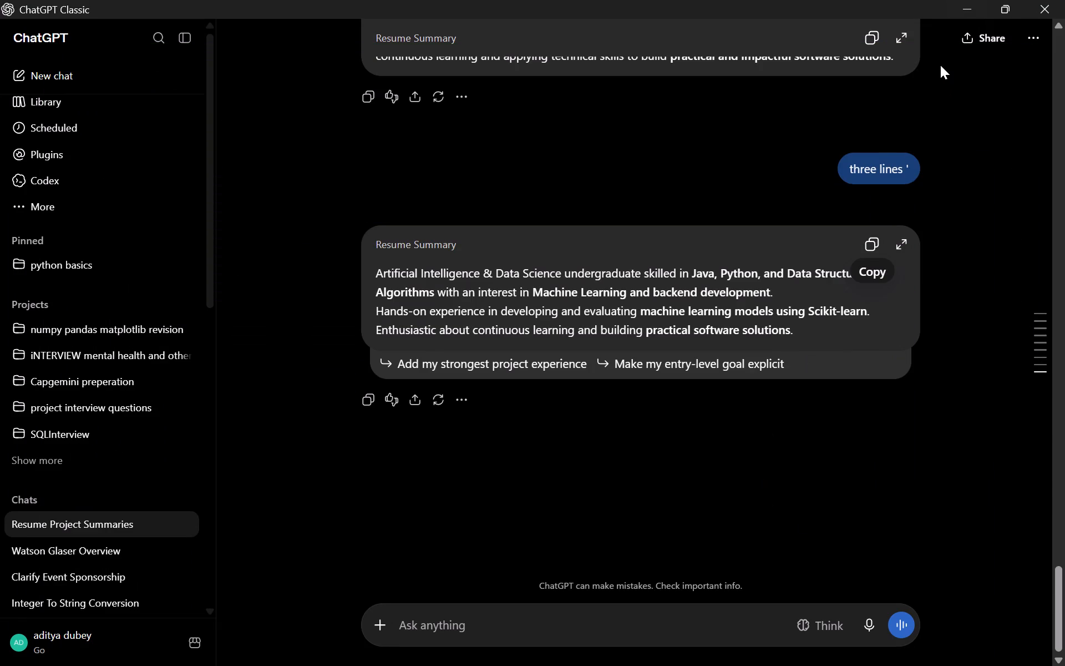
click(956, 9)
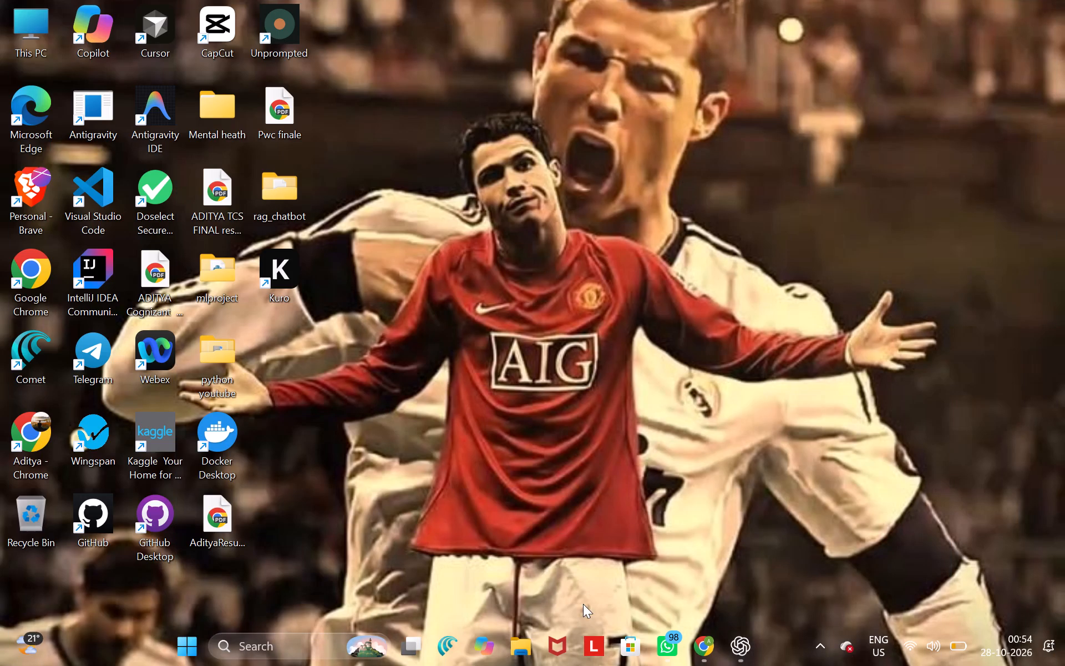
click(705, 648)
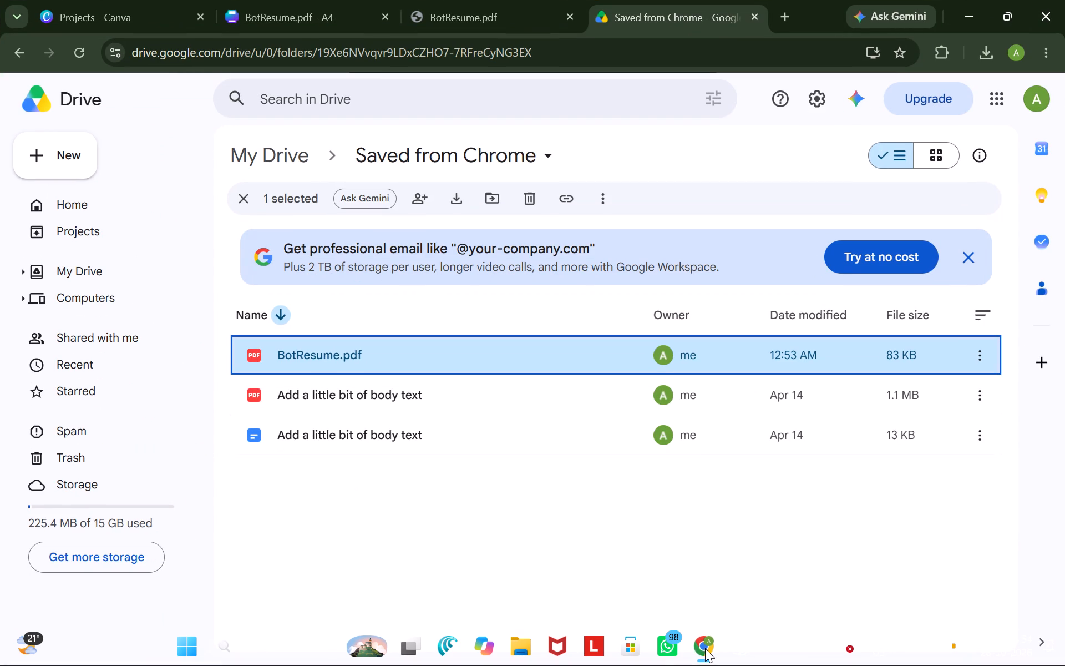
click(705, 648)
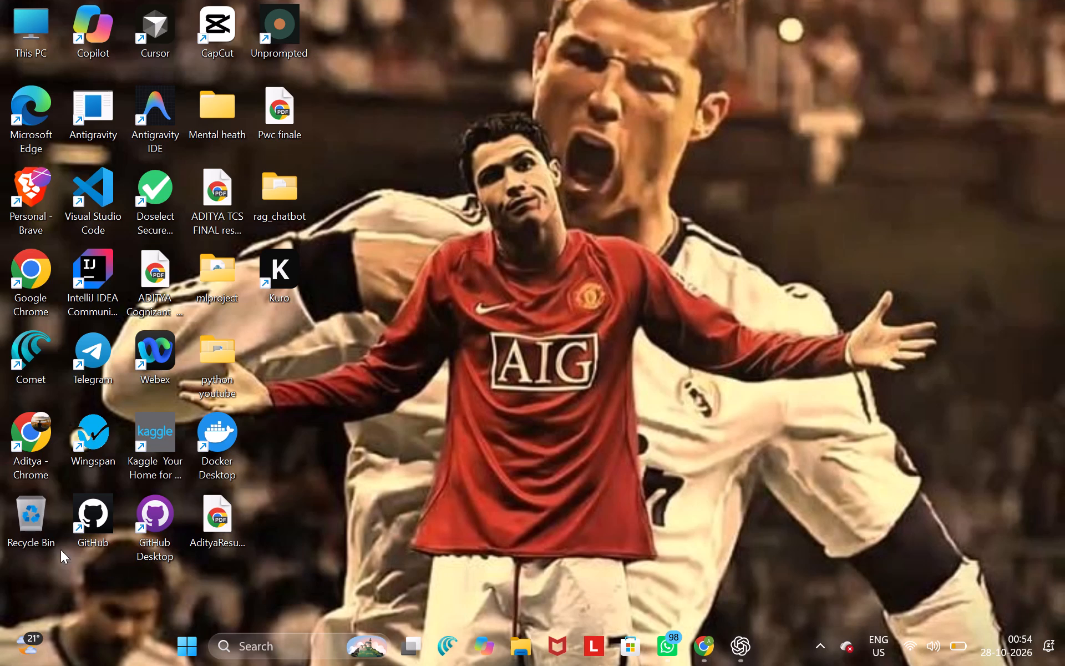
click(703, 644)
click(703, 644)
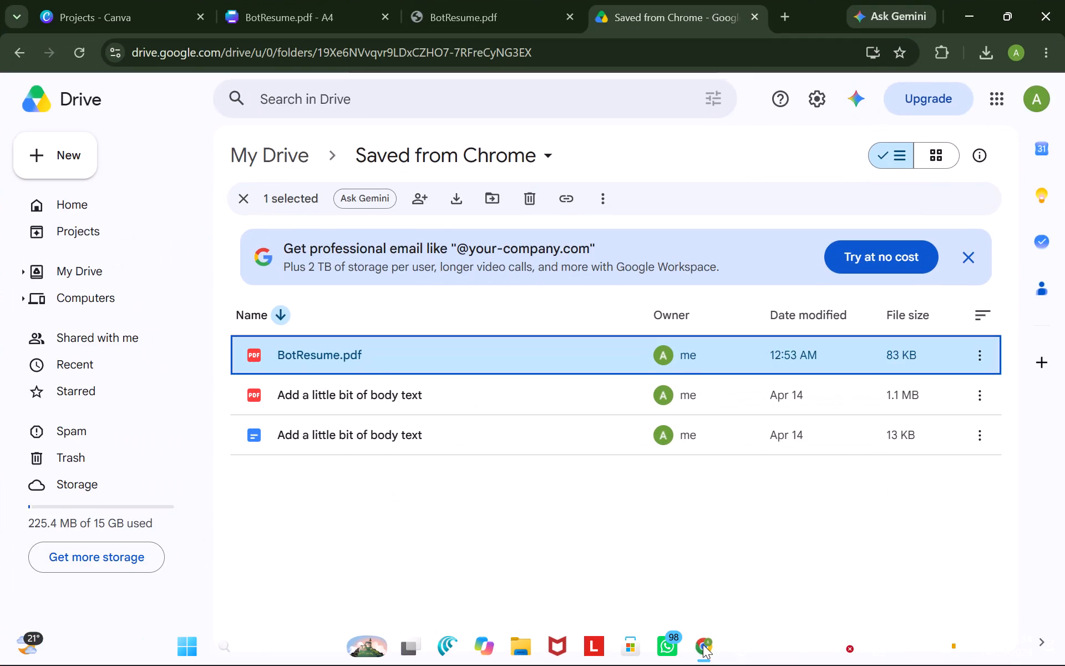
Open the document folder on New Volume (A:) in a File Explorer window.
double_click(35, 36)
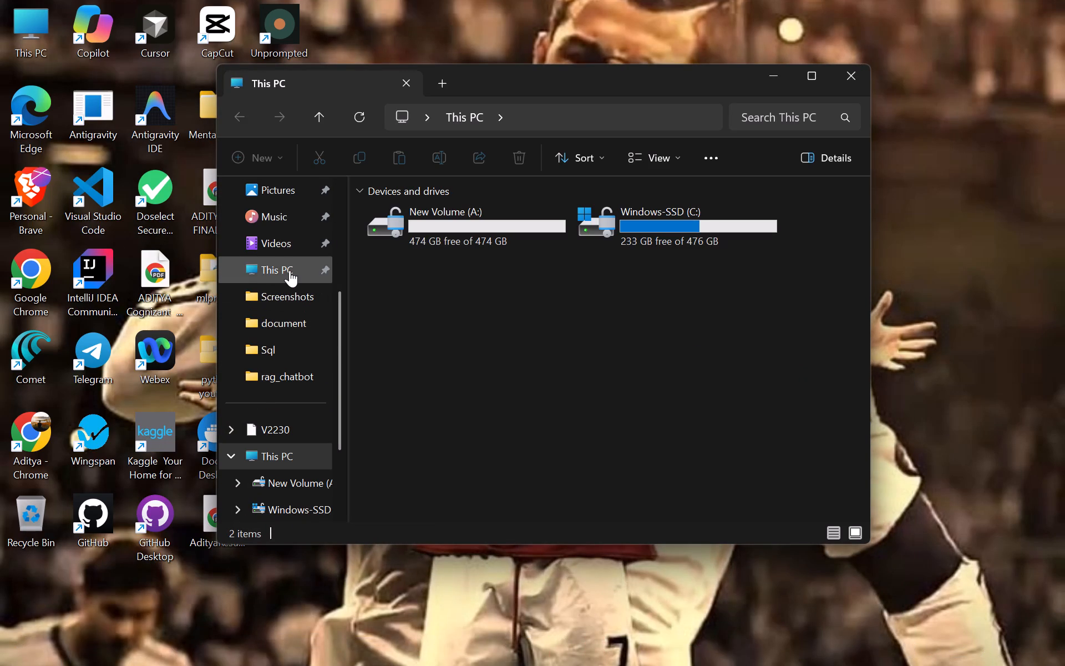
scroll(290, 270, up, 4)
scroll(290, 270, down, 2)
double_click(295, 366)
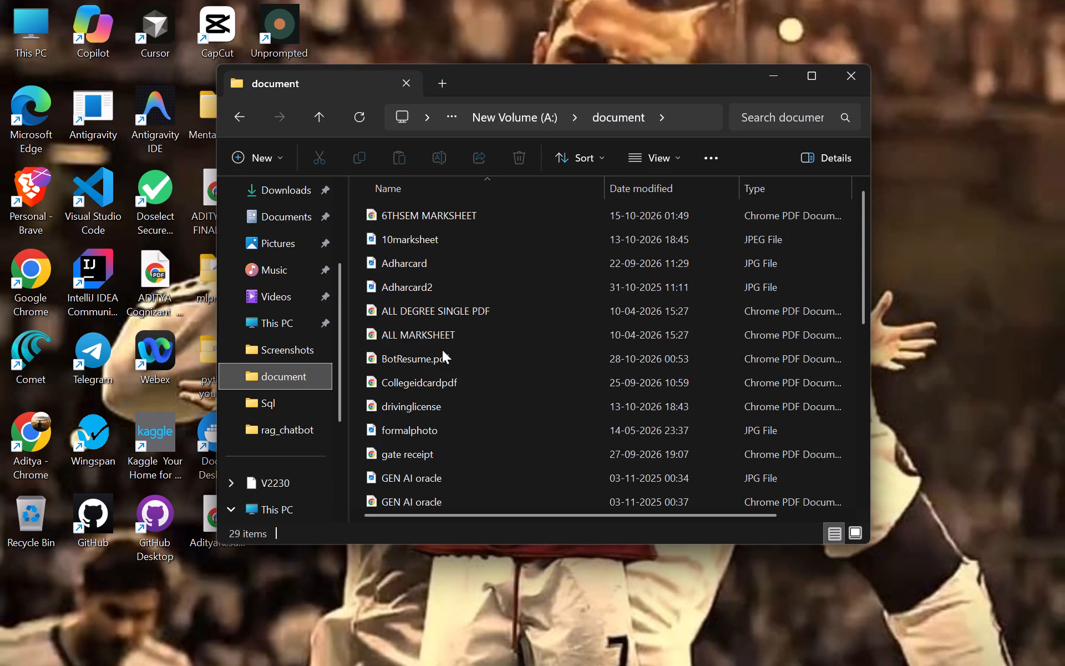
Share the Hclapplication PDF from the document folder using WhatsApp.
scroll(442, 350, down, 2)
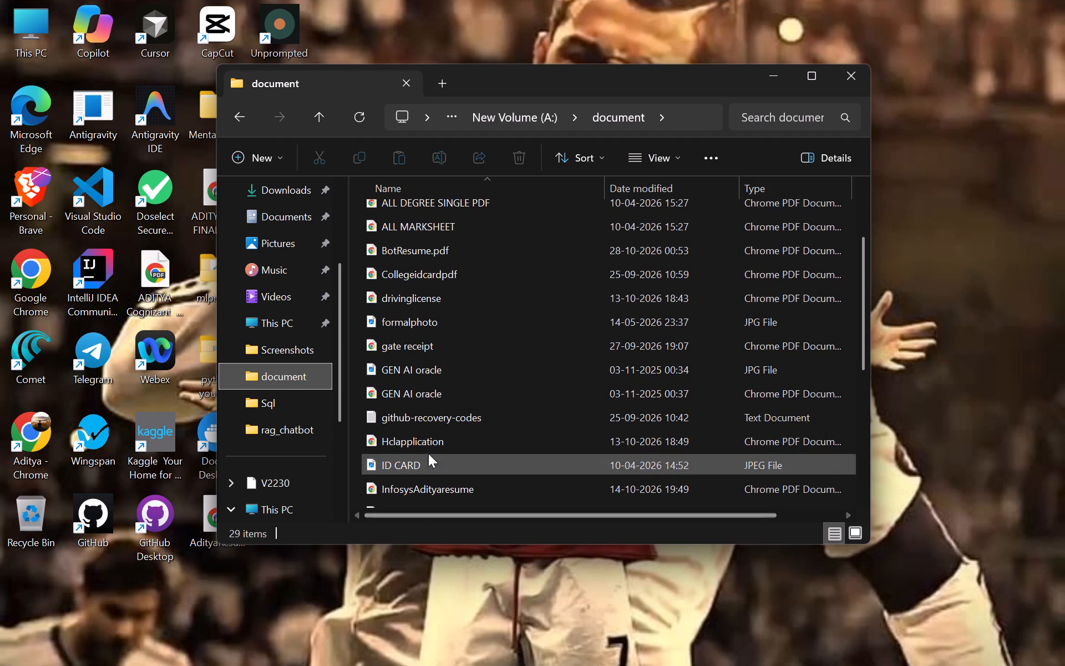
click(432, 439)
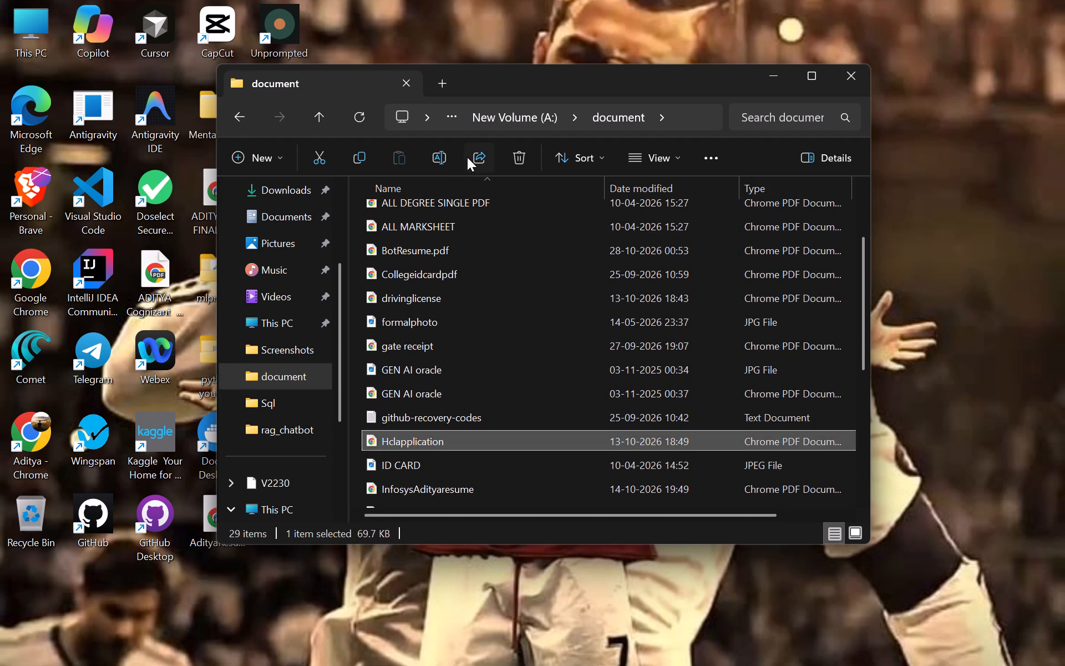
click(467, 157)
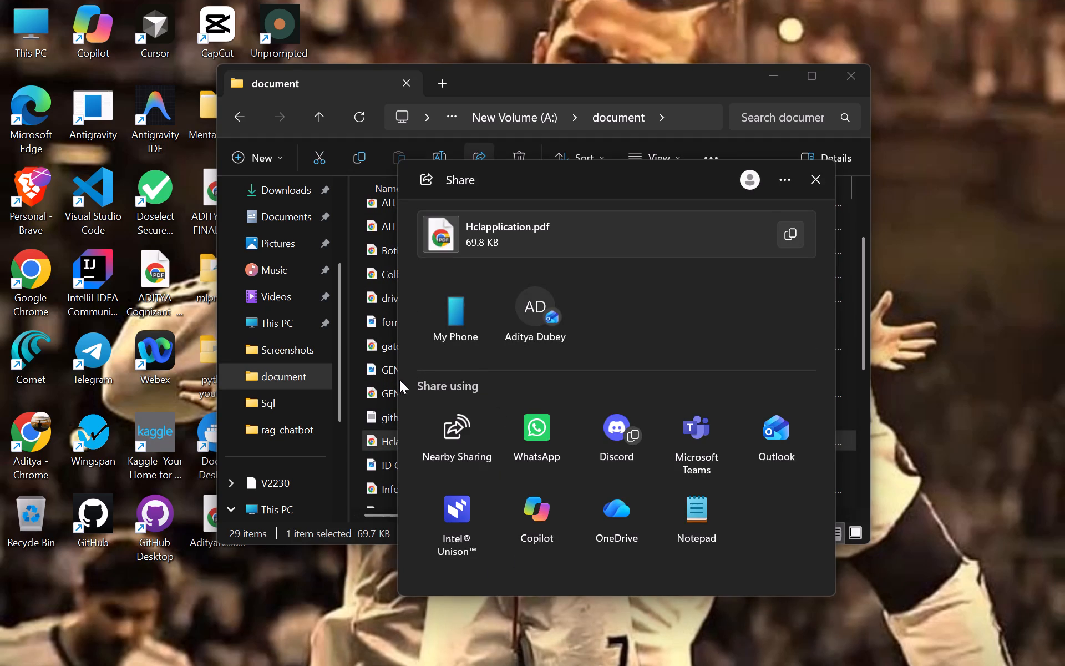
click(521, 448)
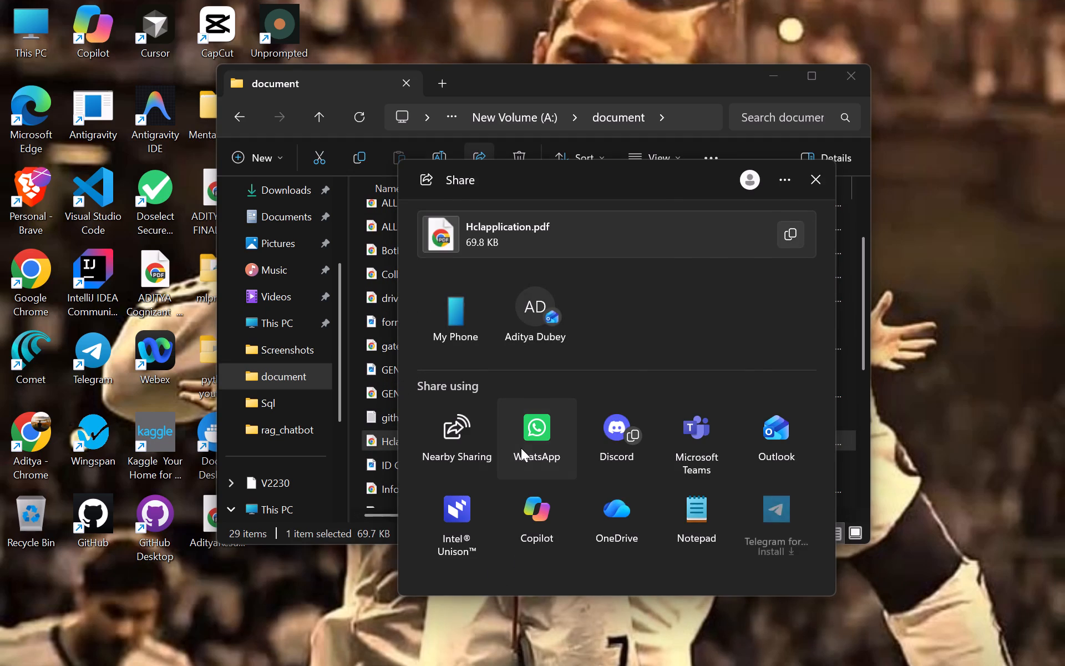
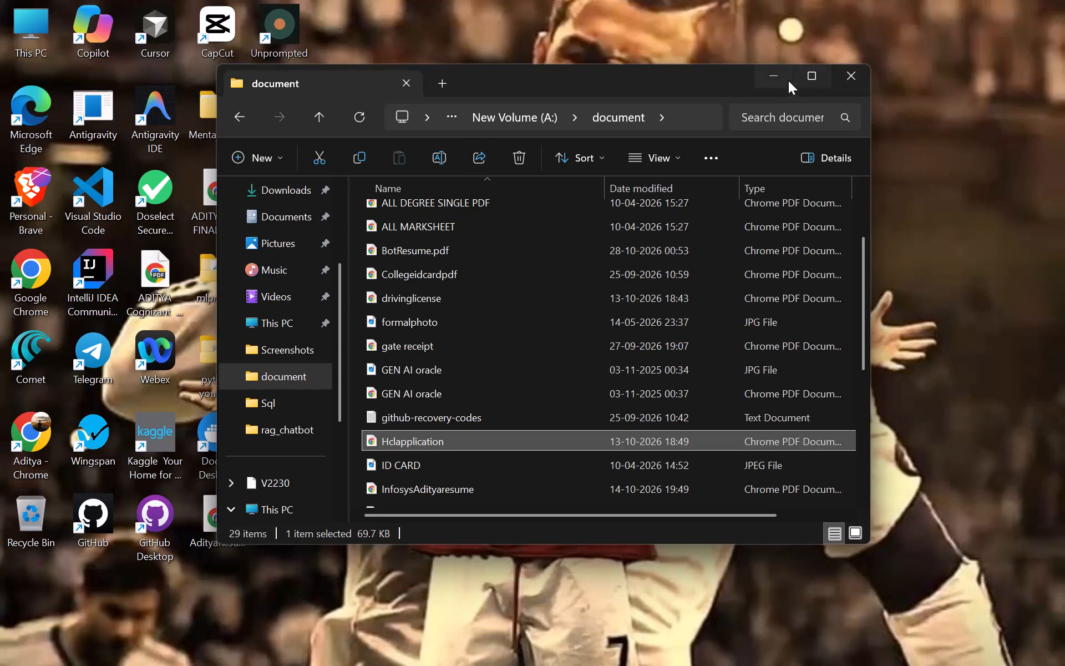
Open the document folder in a new This PC window and bring up the sharing options for BotResume.pdf.
click(769, 65)
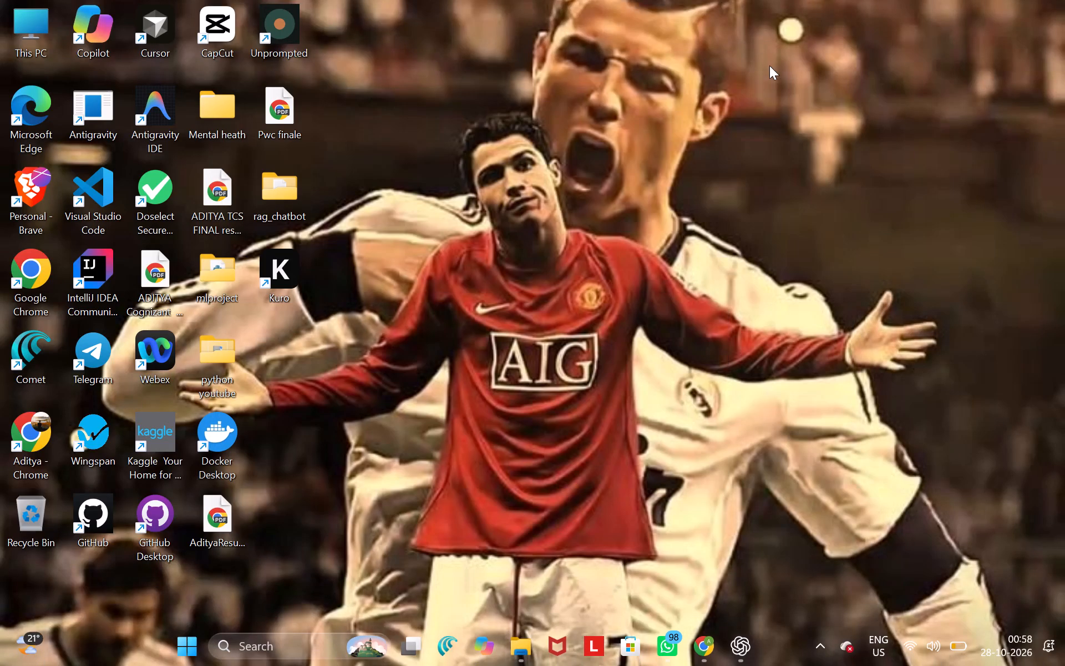
double_click(35, 55)
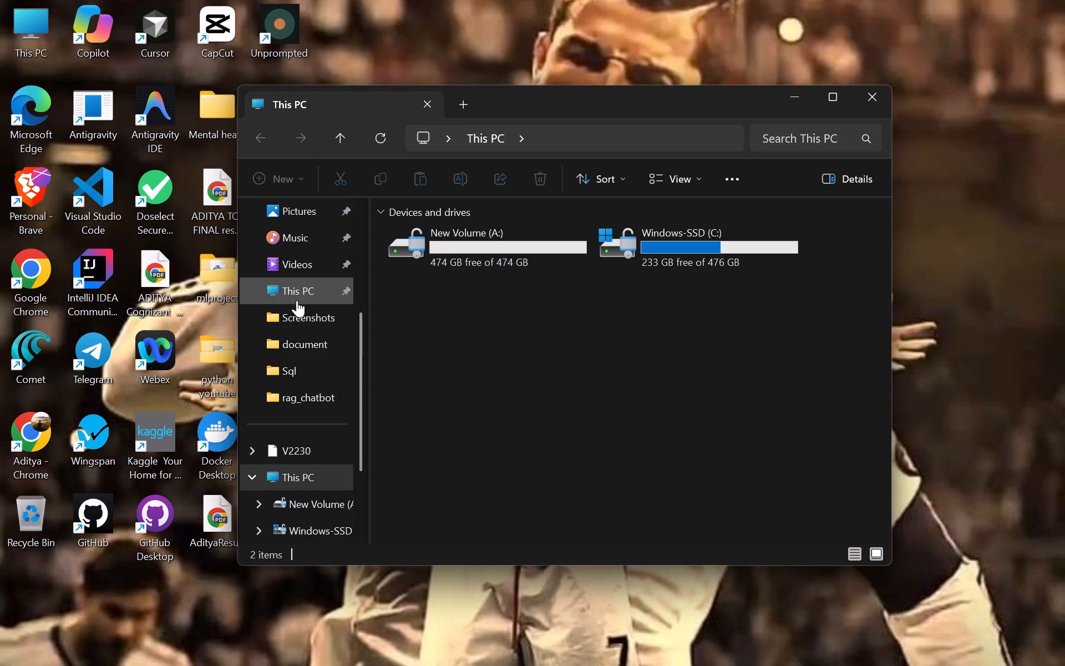
double_click(294, 334)
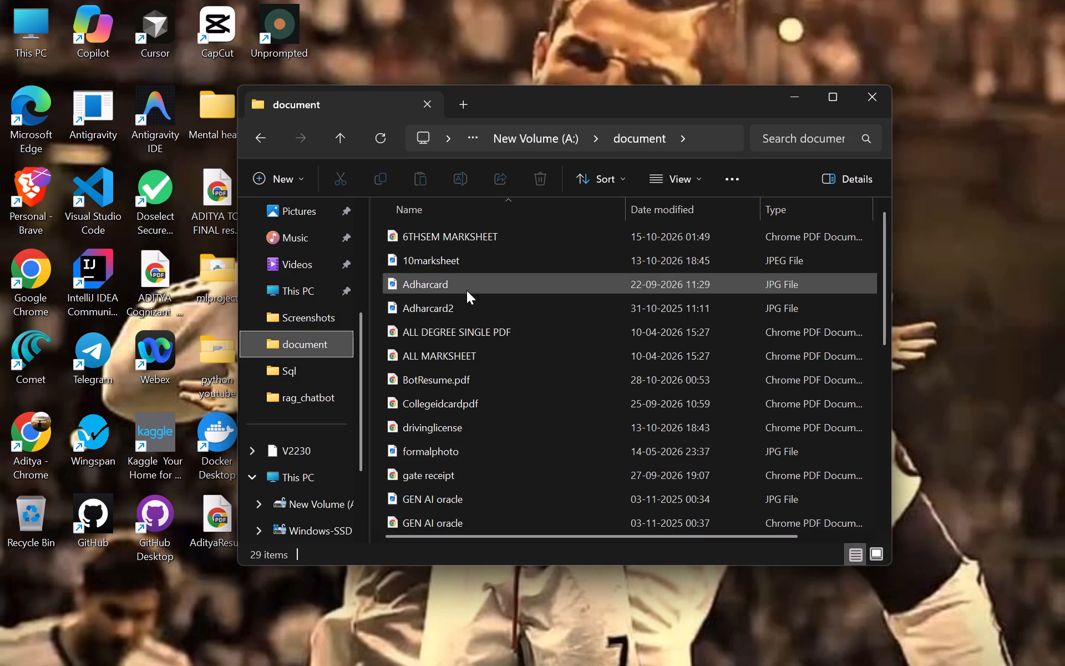
click(481, 381)
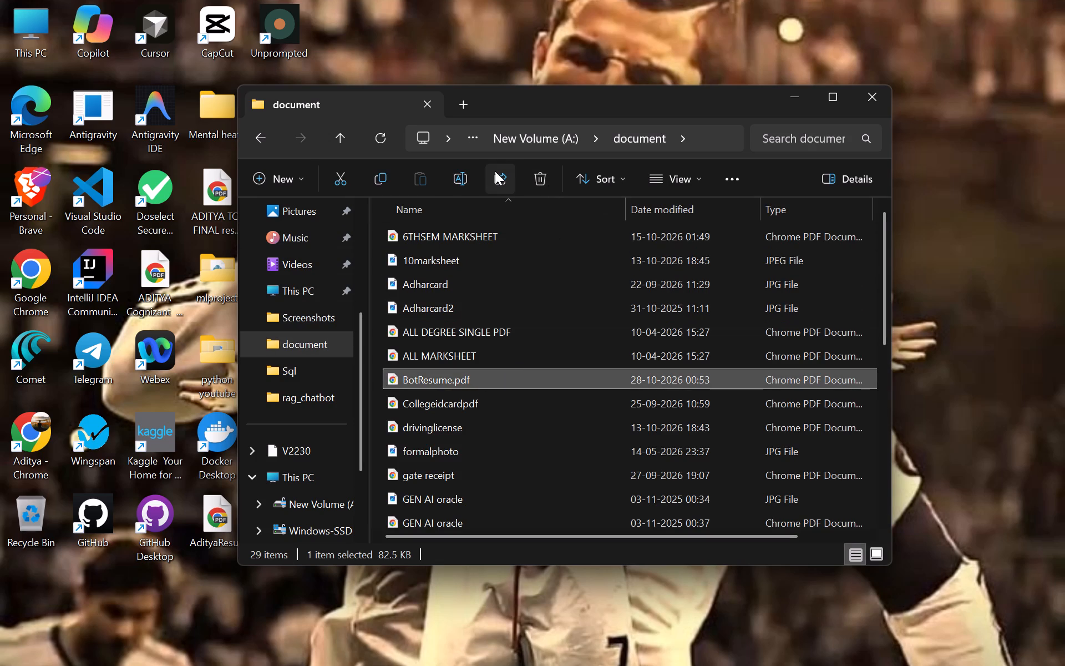
click(495, 171)
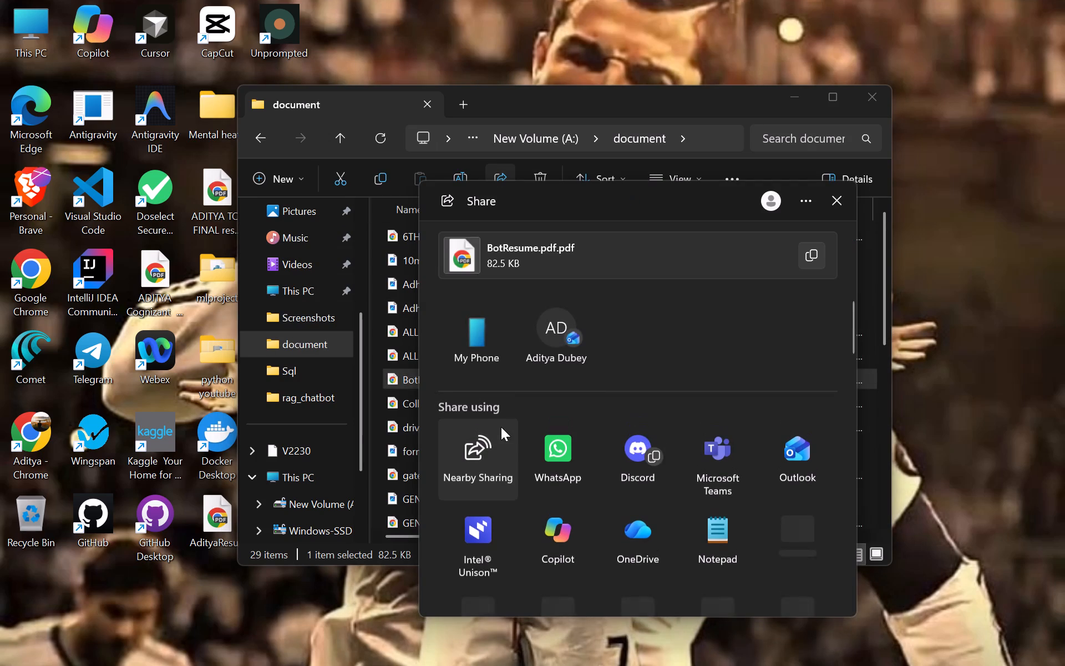
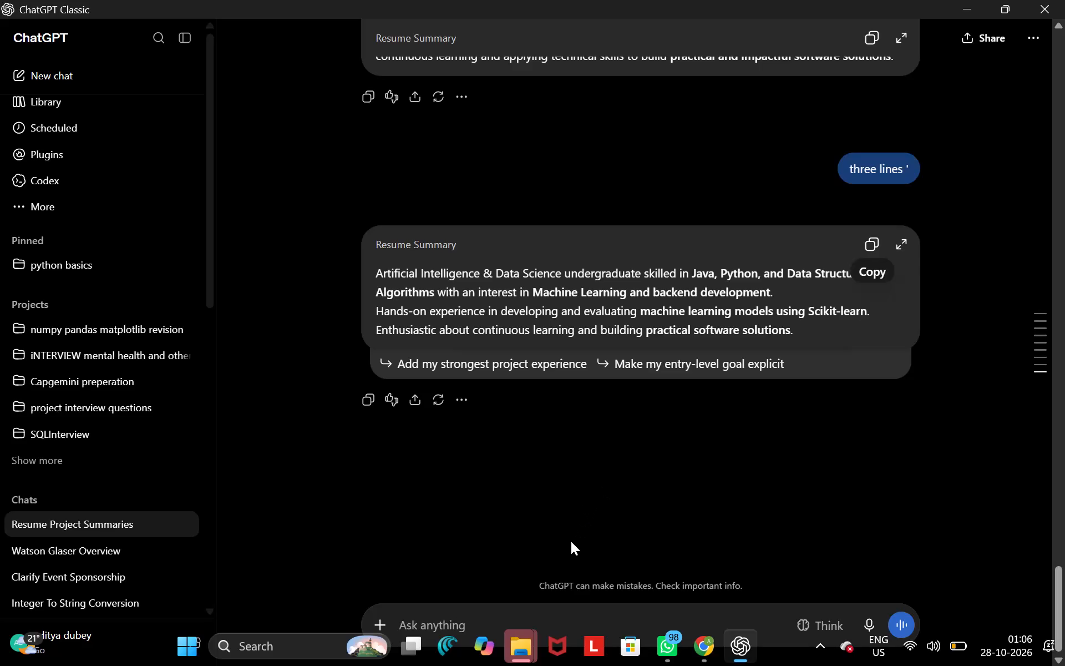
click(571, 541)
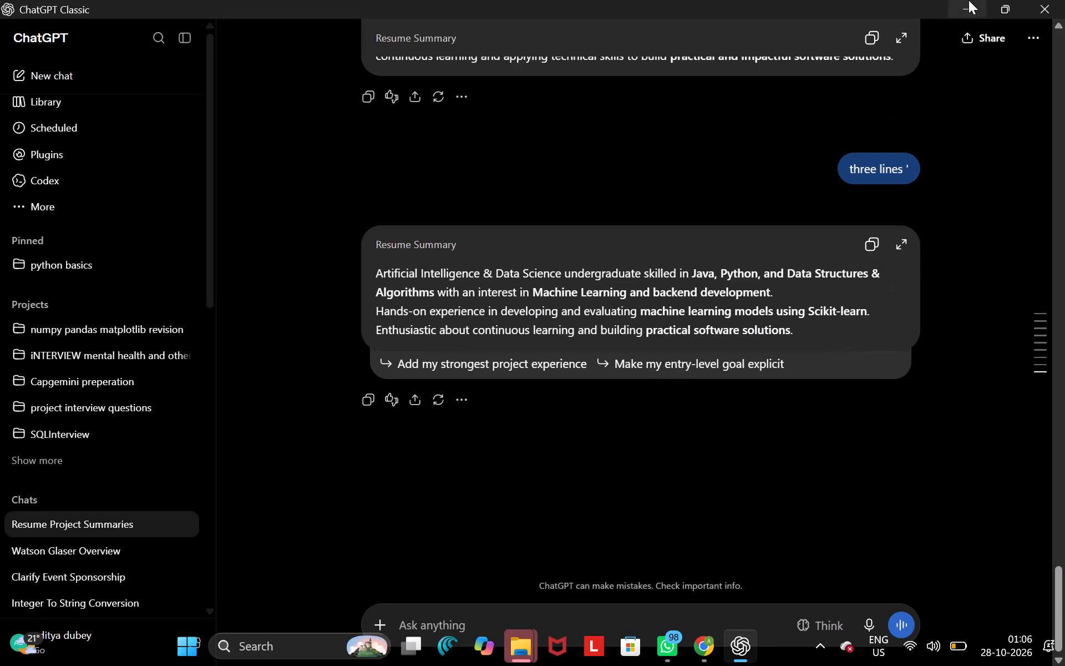